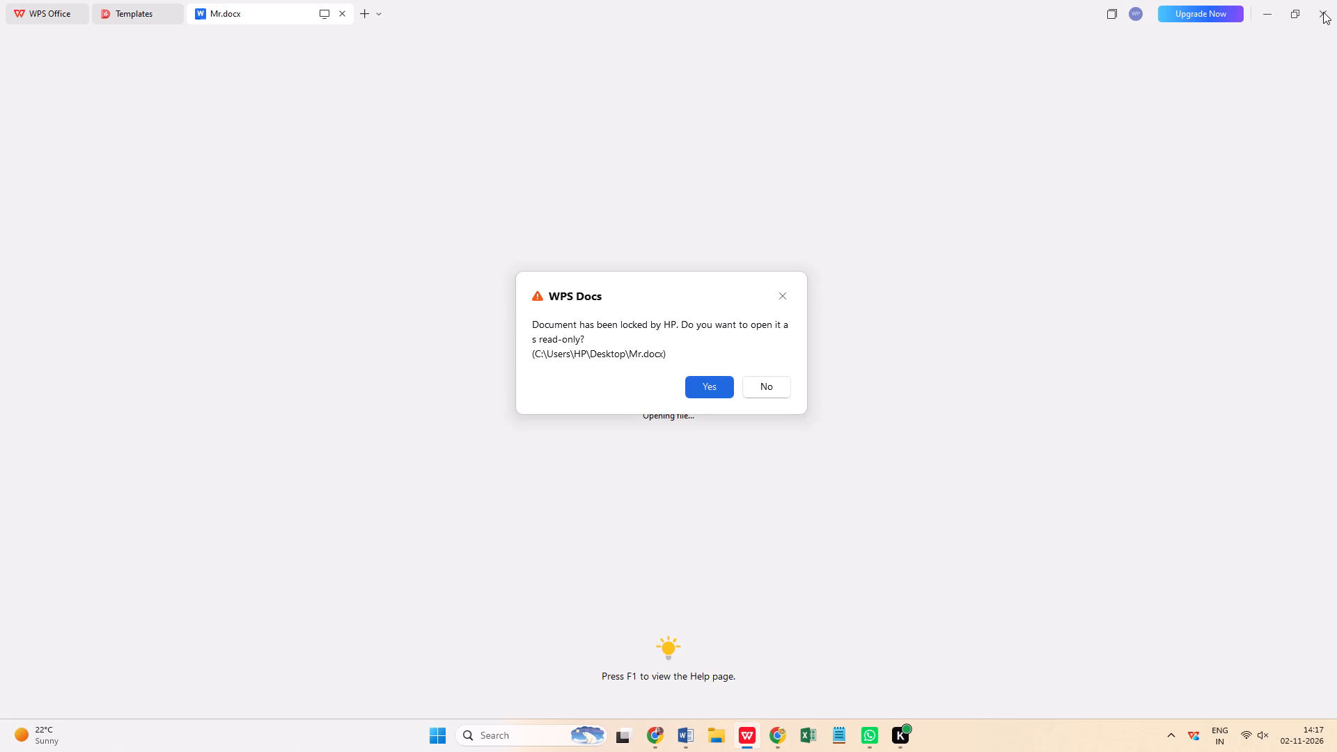
Decline to open the locked document Mr.docx as read-only.
left_click(774, 390)
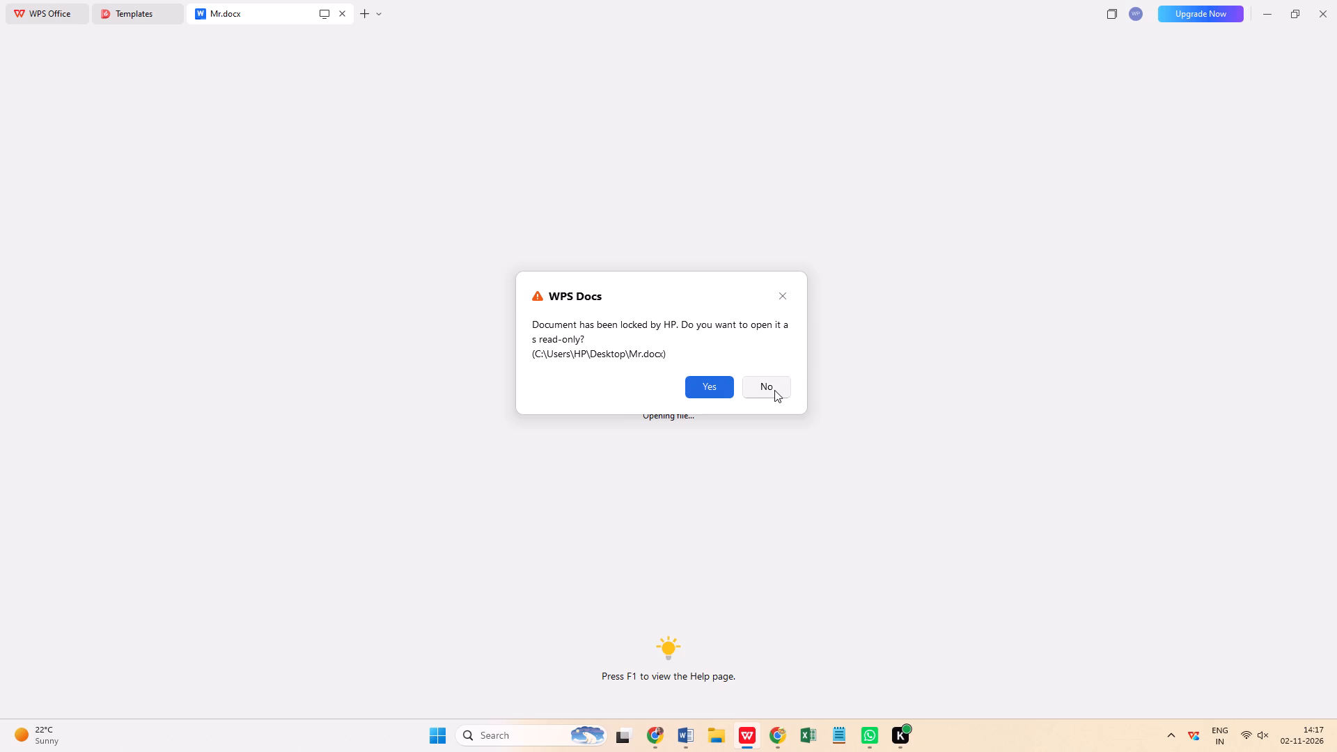
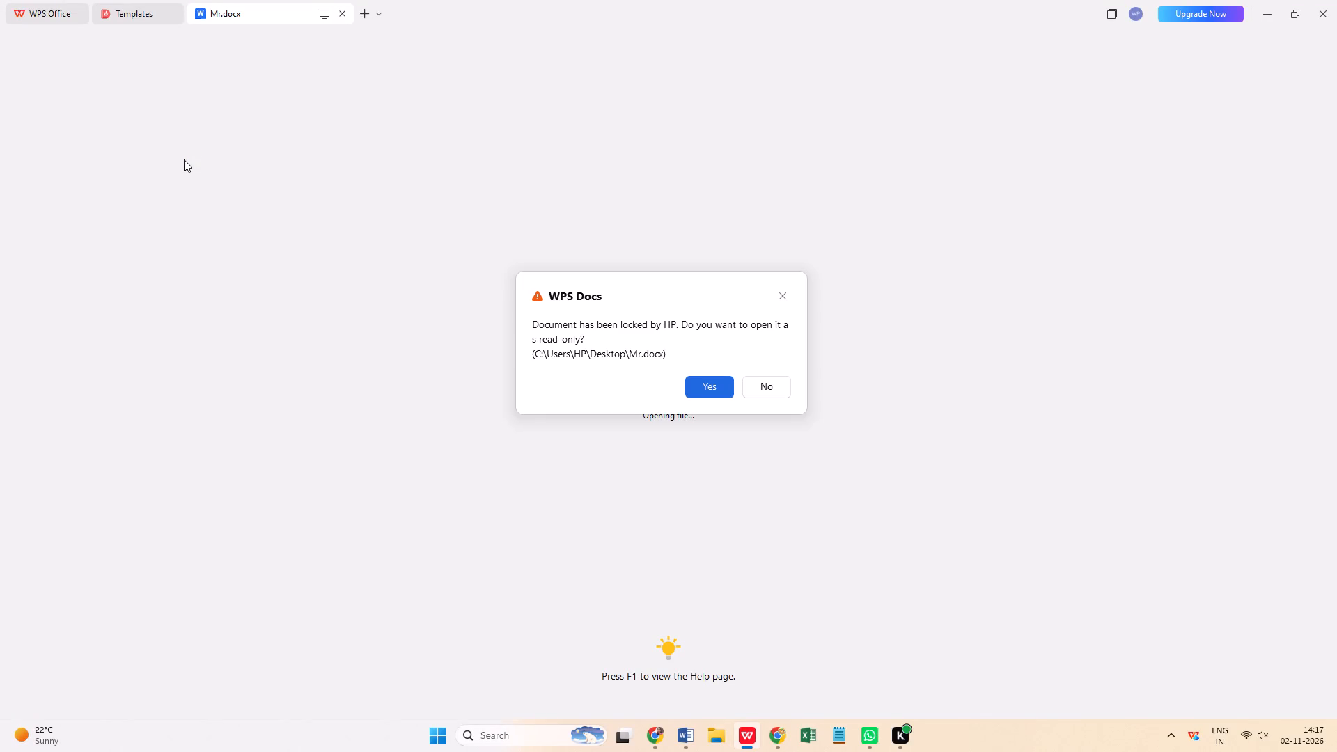
Open the locked document Mr.docx as read-only.
left_click(706, 394)
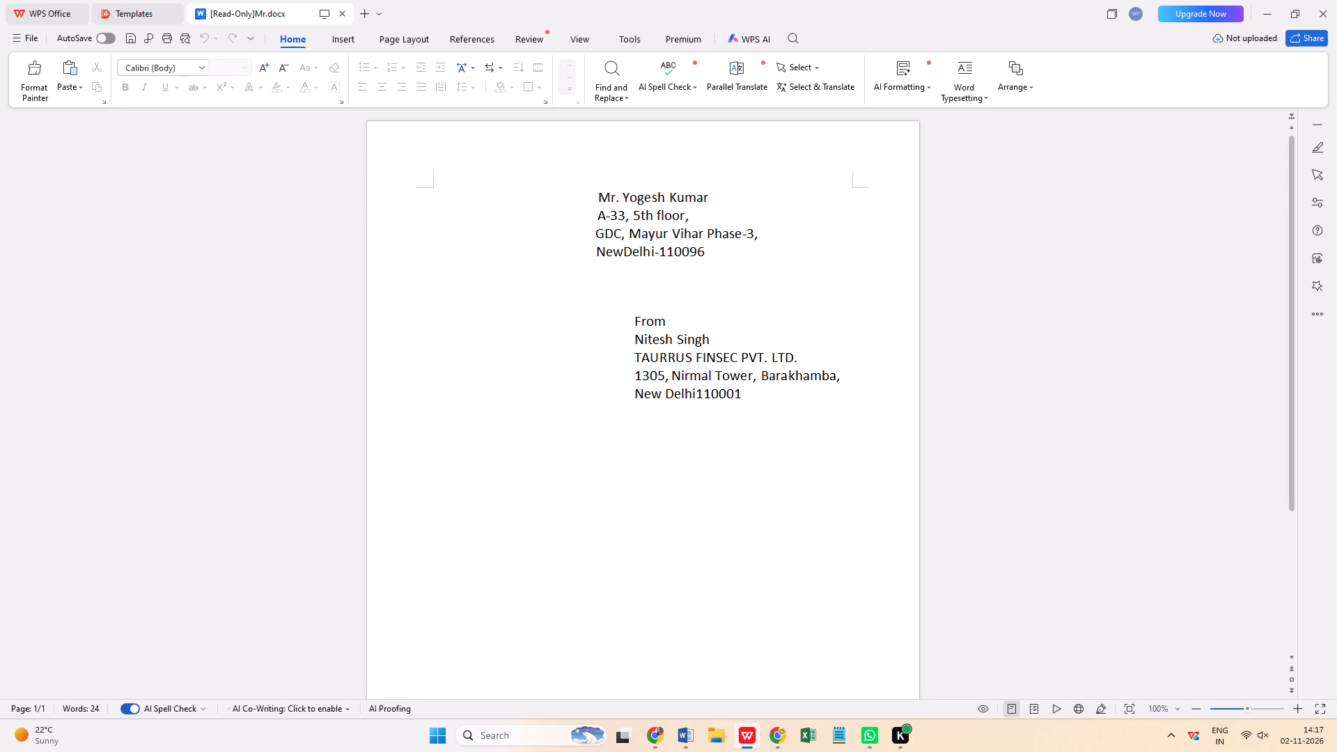
Add an empty paragraph below the postal code line that ends the recipient's address block.
left_click(704, 255)
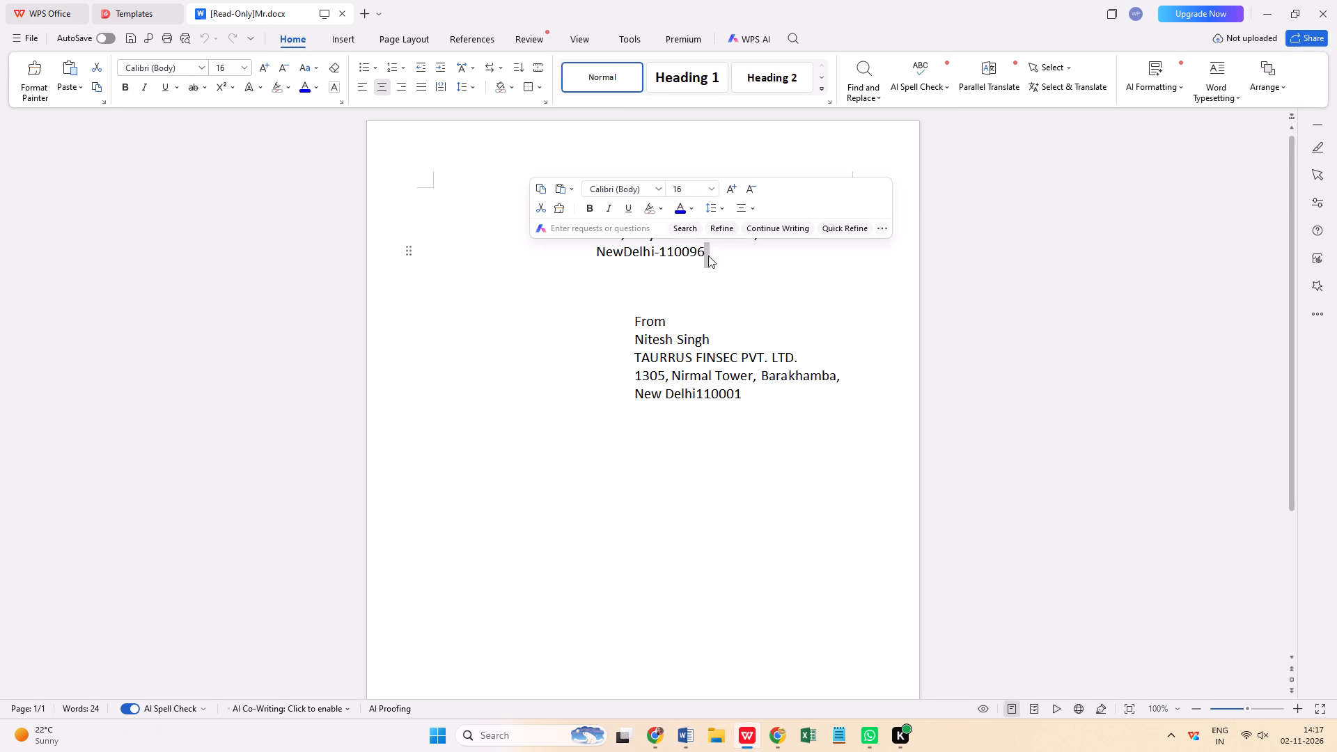
left_click(711, 249)
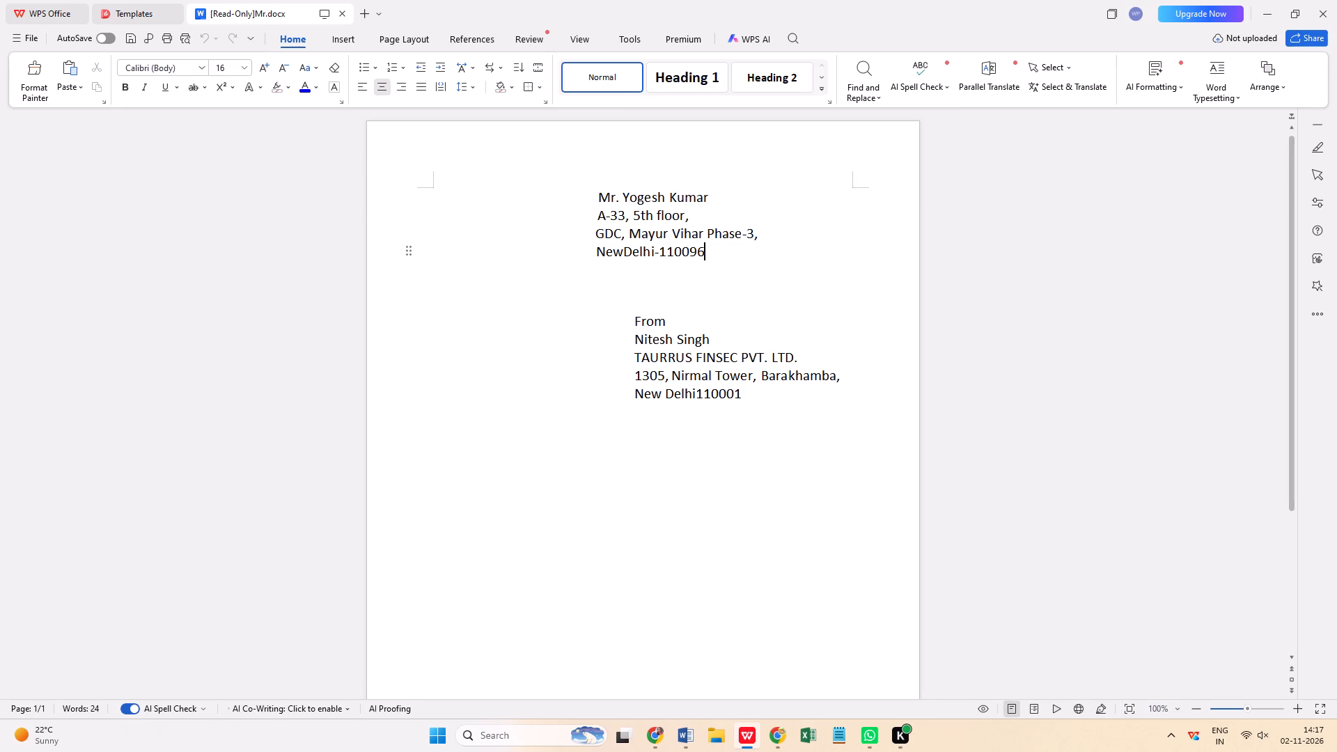
key("Return")
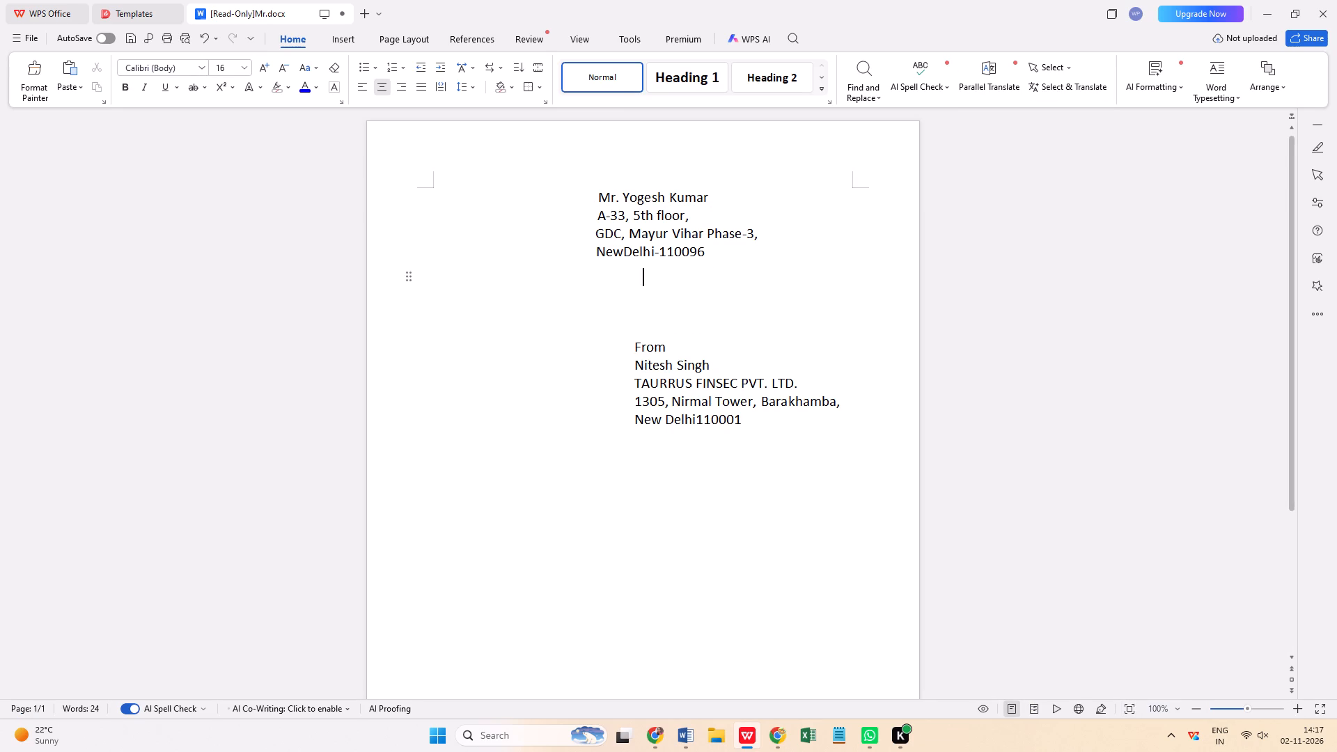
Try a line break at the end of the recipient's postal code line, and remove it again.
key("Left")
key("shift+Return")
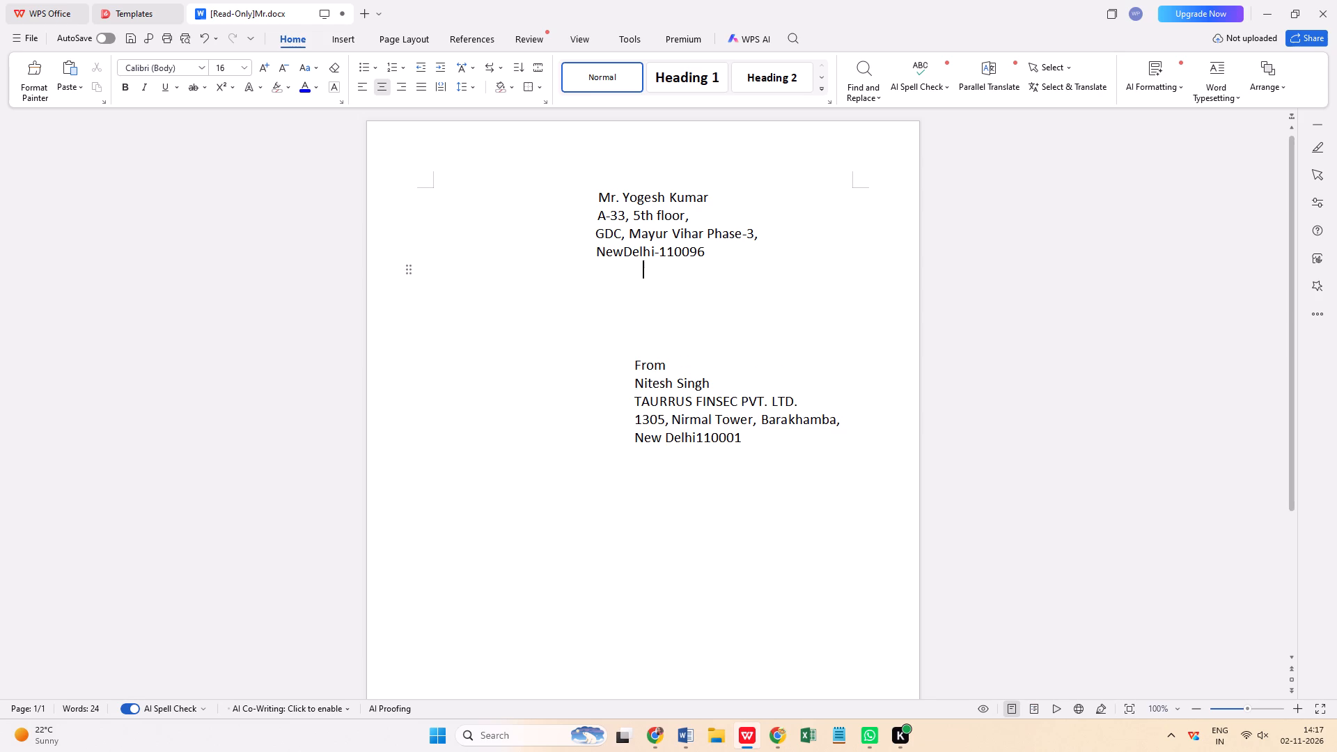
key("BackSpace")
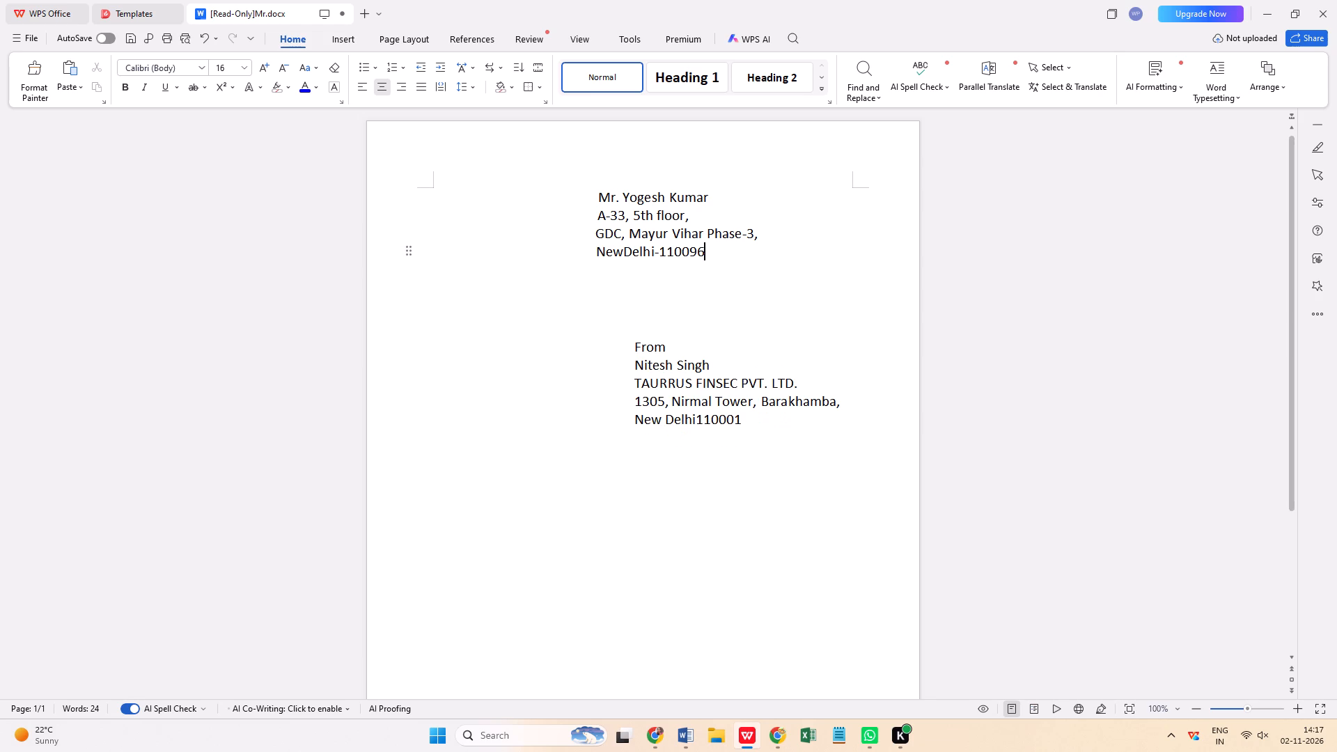
Delete the last digit of the postal code in the recipient's address.
key("BackSpace")
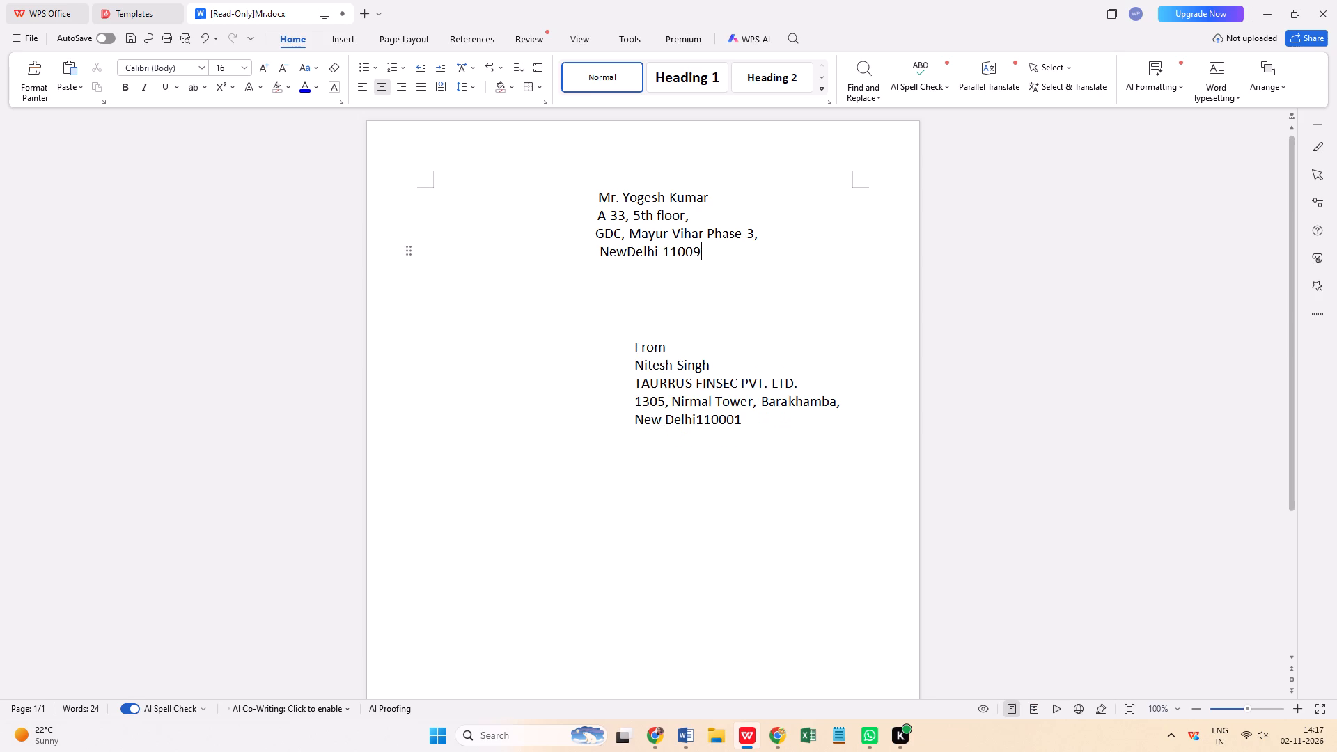
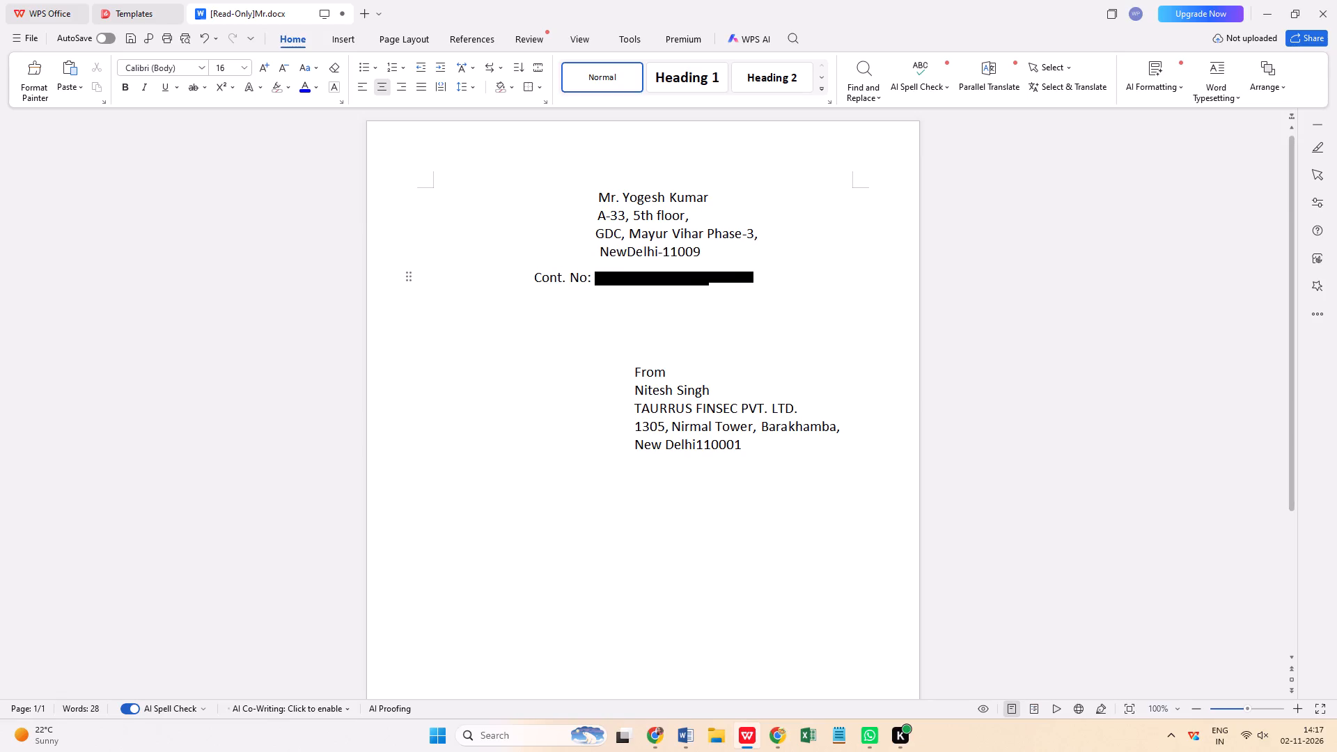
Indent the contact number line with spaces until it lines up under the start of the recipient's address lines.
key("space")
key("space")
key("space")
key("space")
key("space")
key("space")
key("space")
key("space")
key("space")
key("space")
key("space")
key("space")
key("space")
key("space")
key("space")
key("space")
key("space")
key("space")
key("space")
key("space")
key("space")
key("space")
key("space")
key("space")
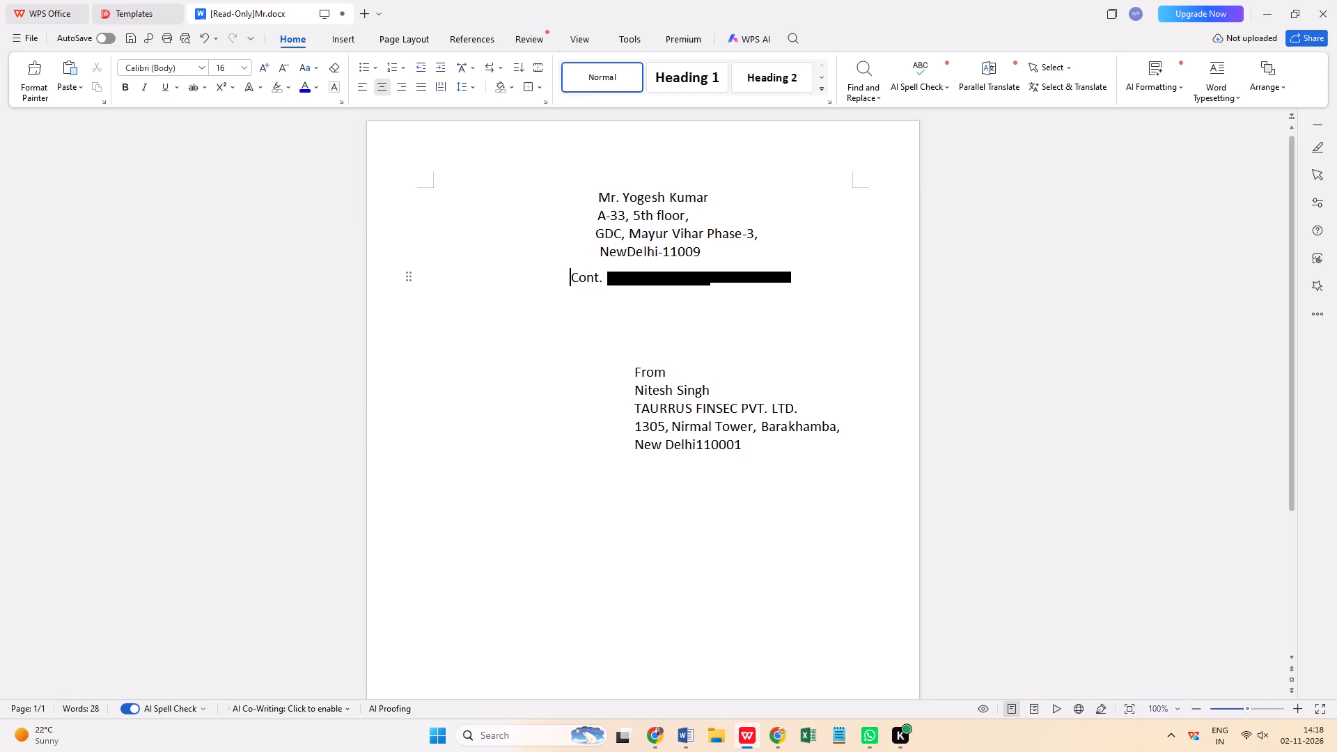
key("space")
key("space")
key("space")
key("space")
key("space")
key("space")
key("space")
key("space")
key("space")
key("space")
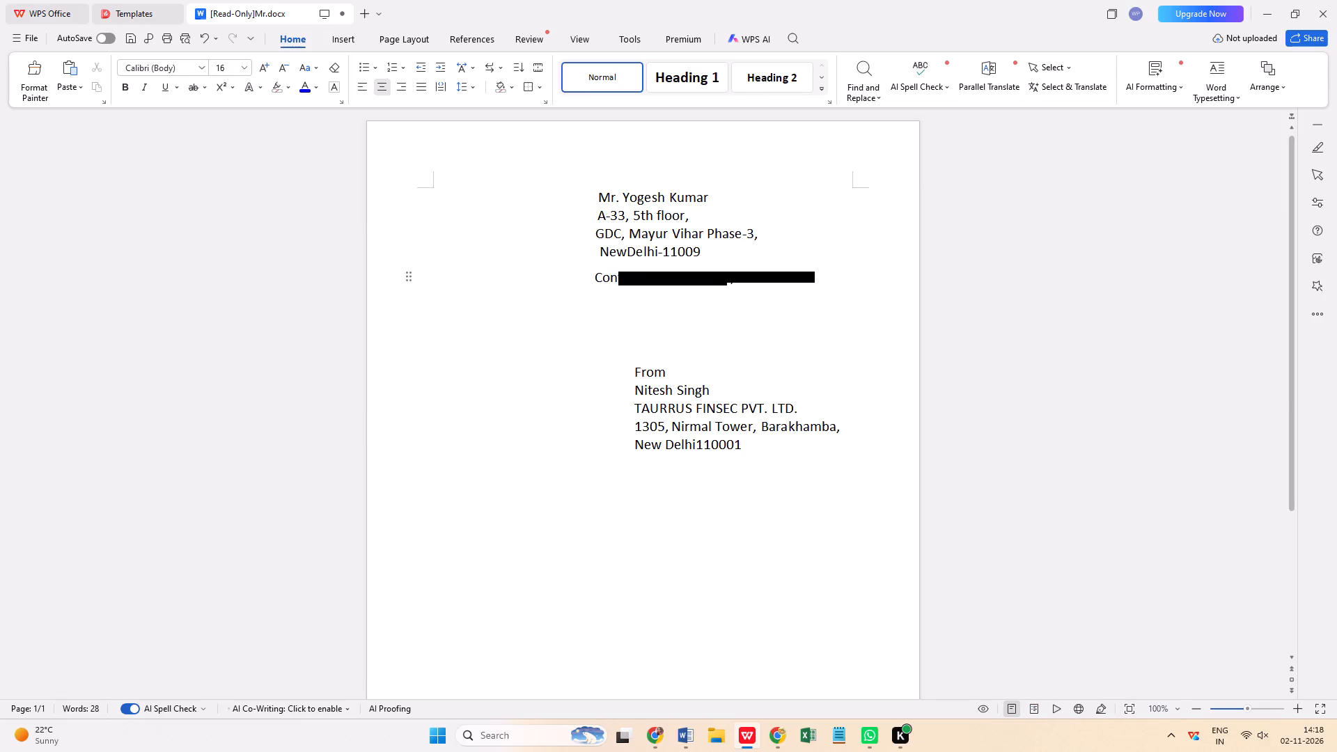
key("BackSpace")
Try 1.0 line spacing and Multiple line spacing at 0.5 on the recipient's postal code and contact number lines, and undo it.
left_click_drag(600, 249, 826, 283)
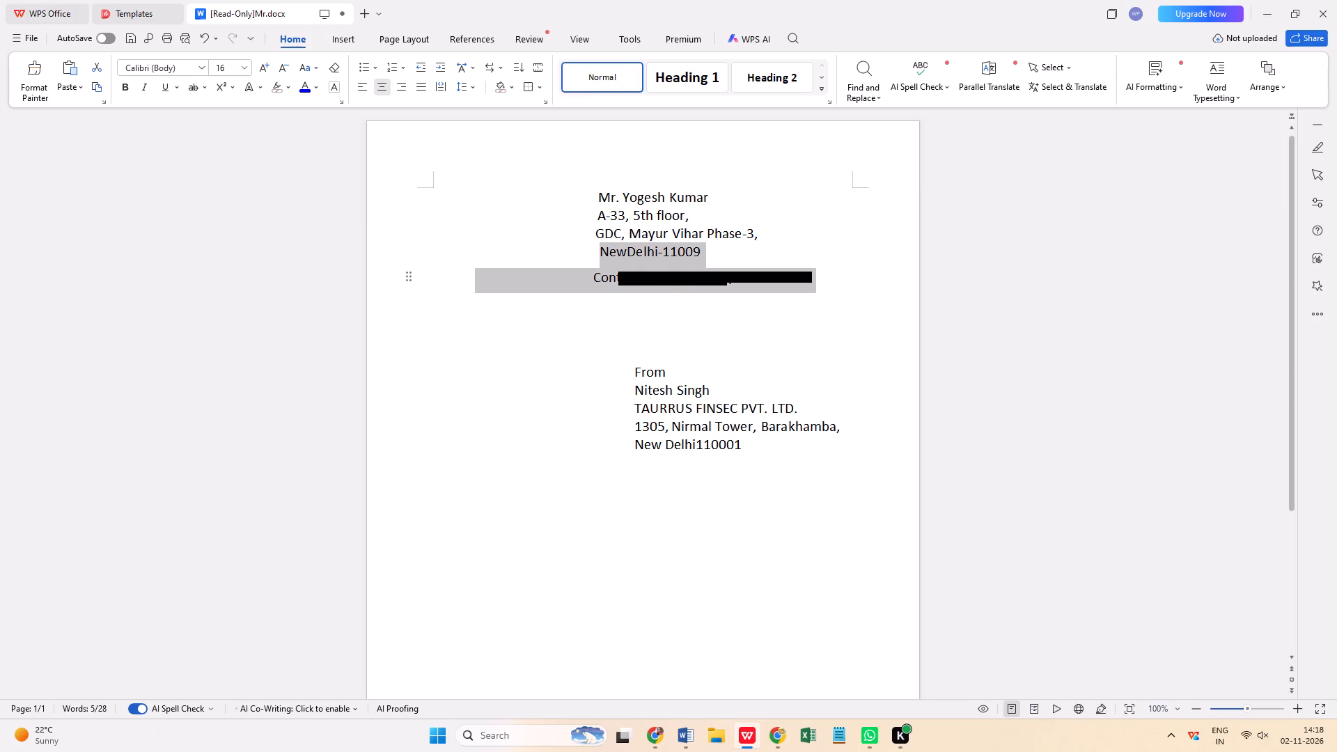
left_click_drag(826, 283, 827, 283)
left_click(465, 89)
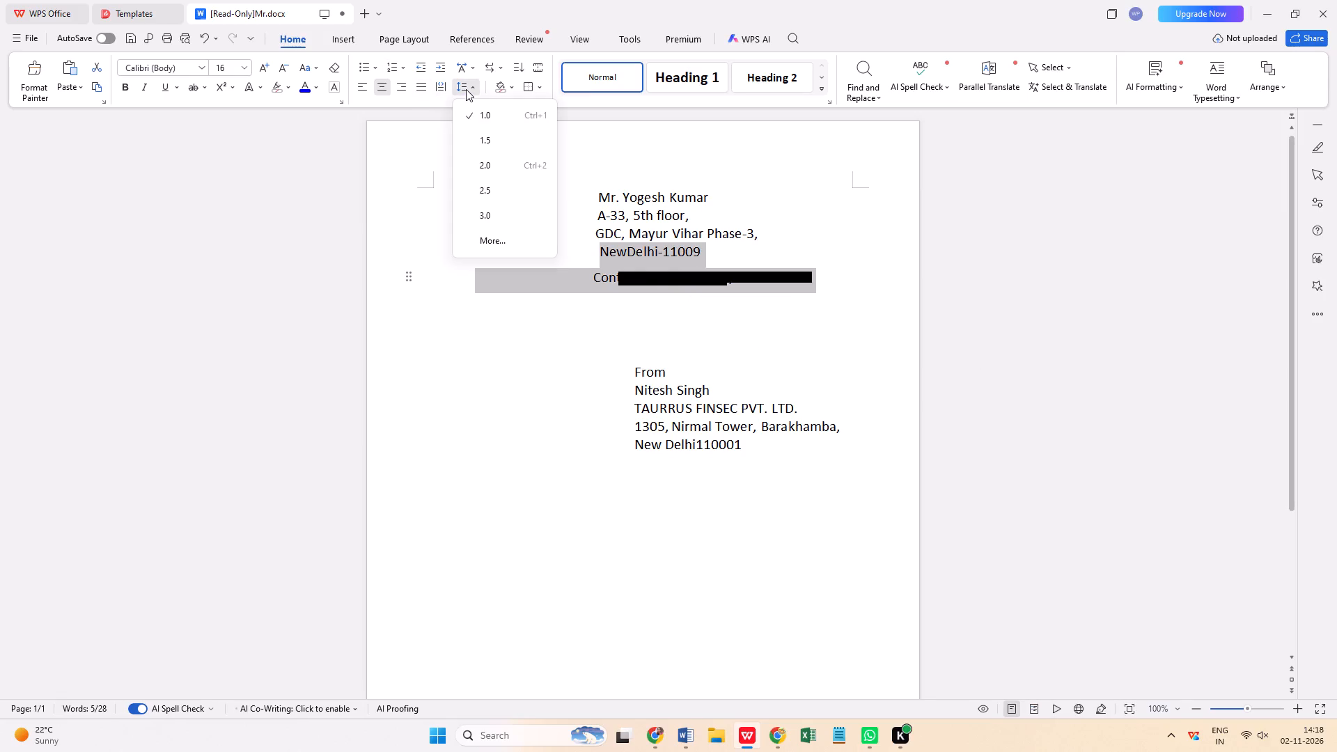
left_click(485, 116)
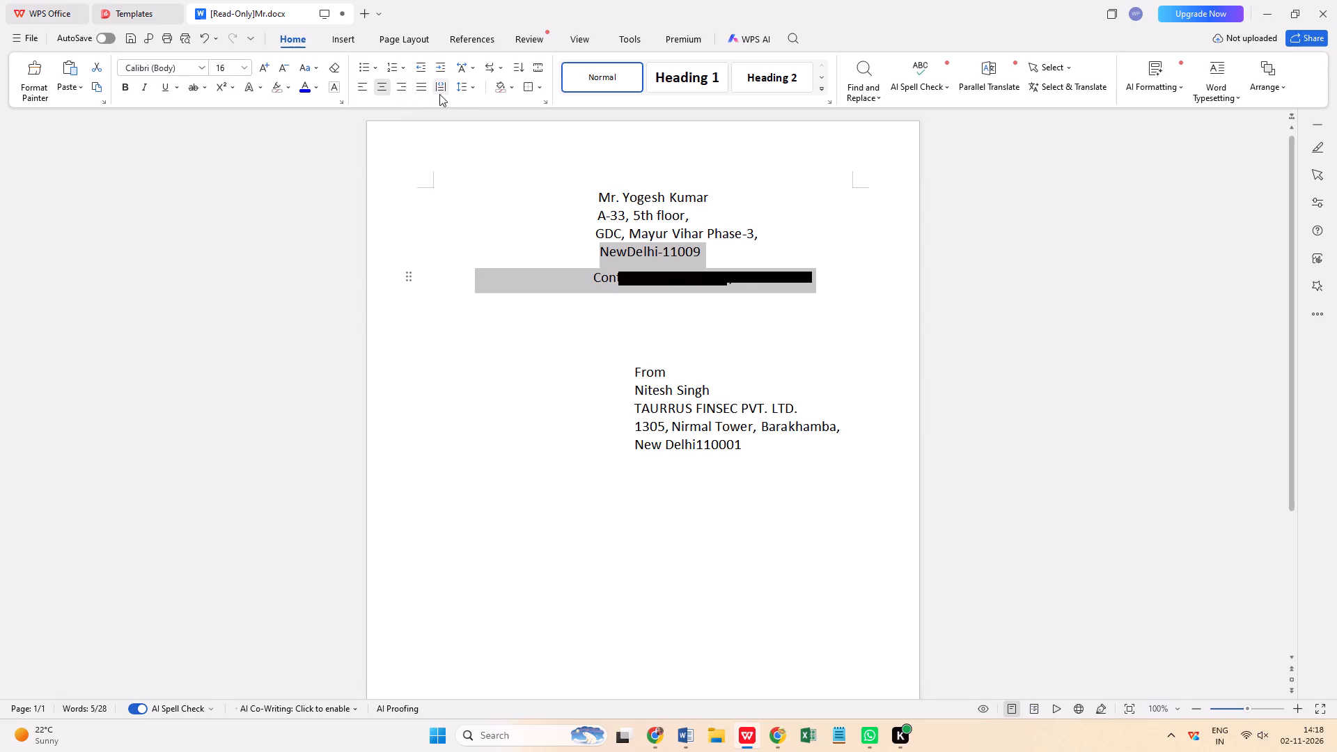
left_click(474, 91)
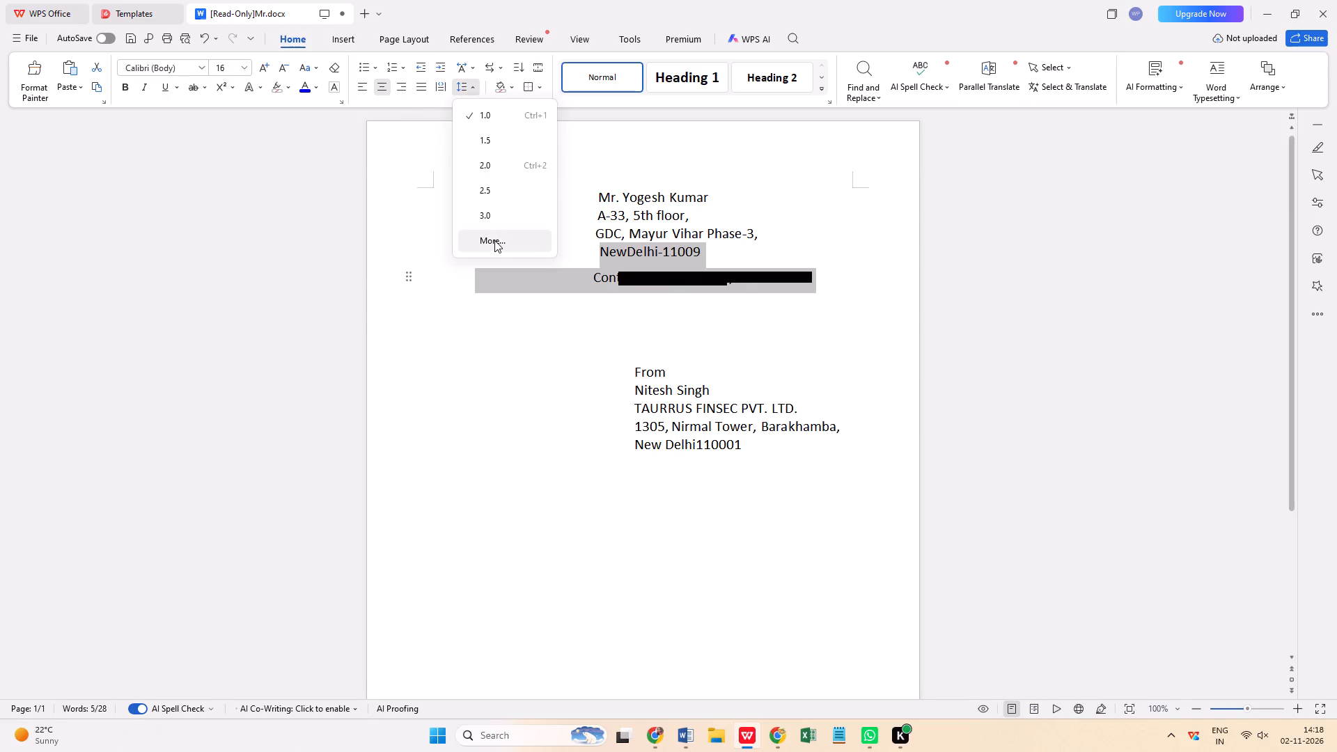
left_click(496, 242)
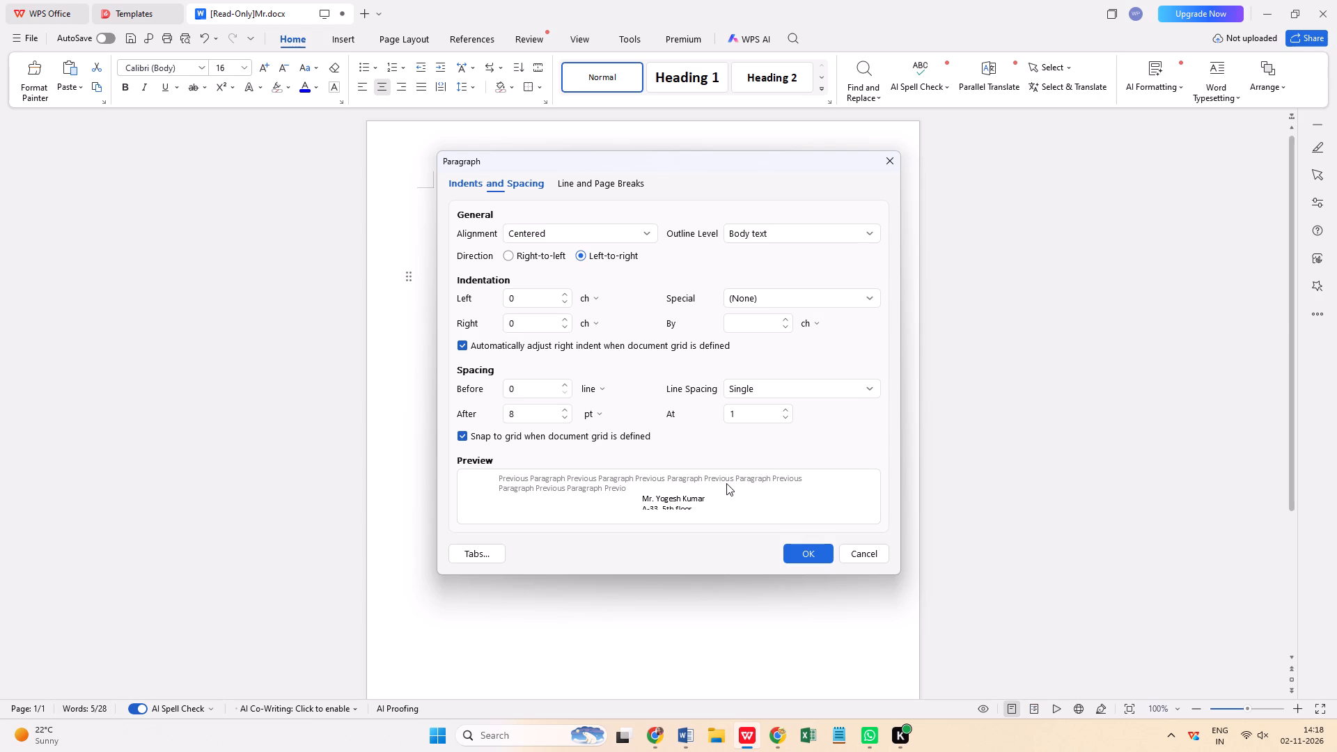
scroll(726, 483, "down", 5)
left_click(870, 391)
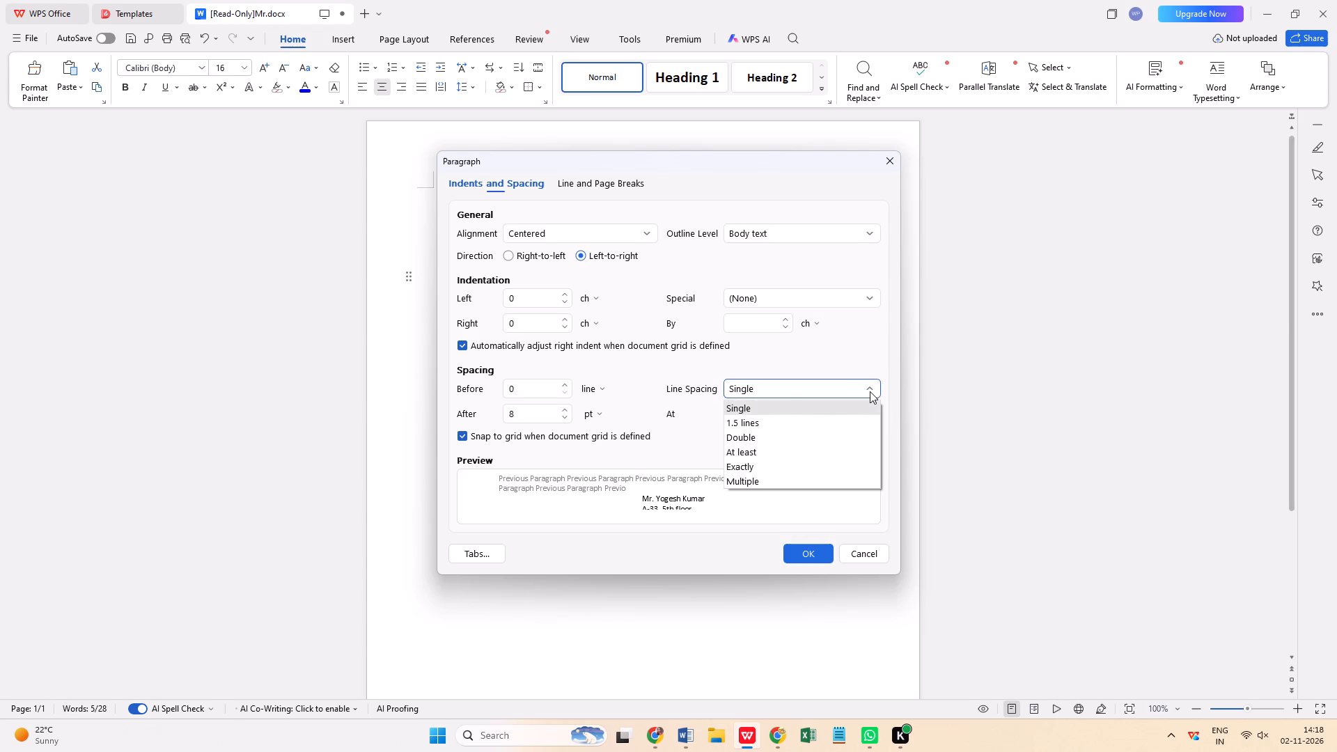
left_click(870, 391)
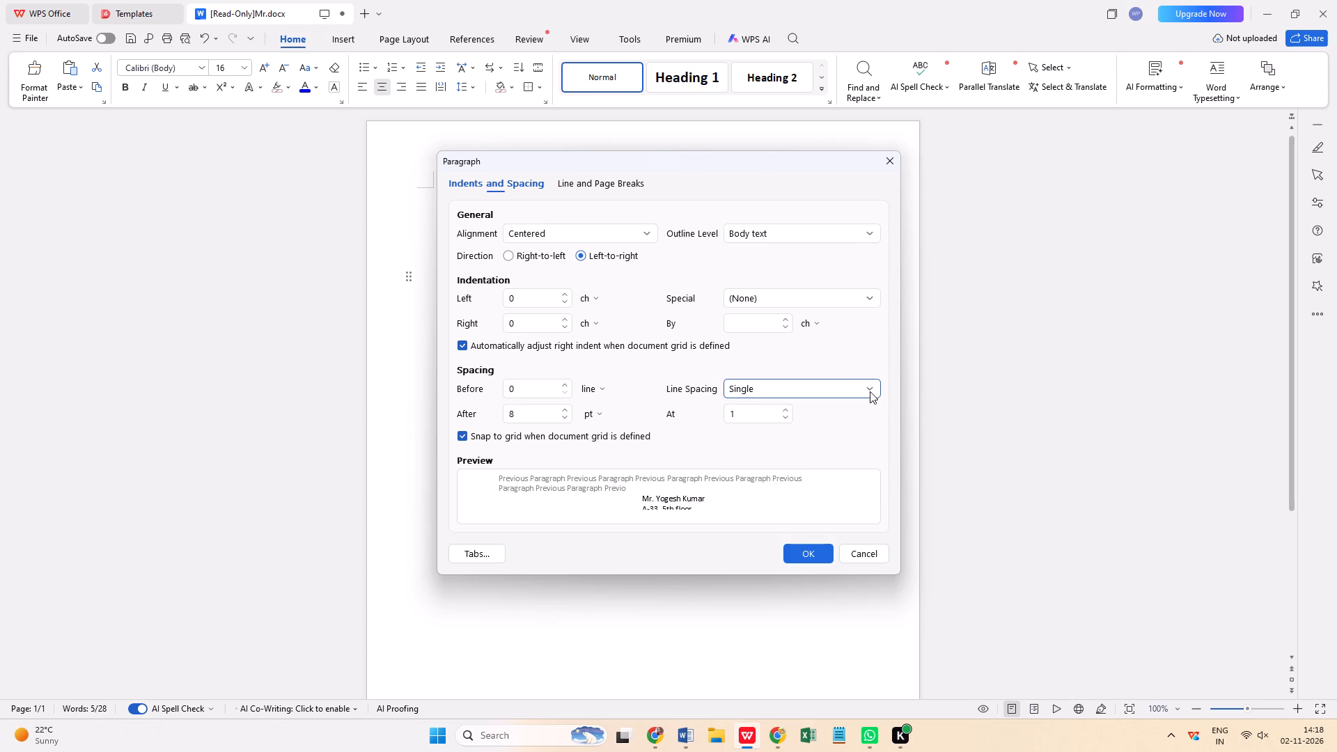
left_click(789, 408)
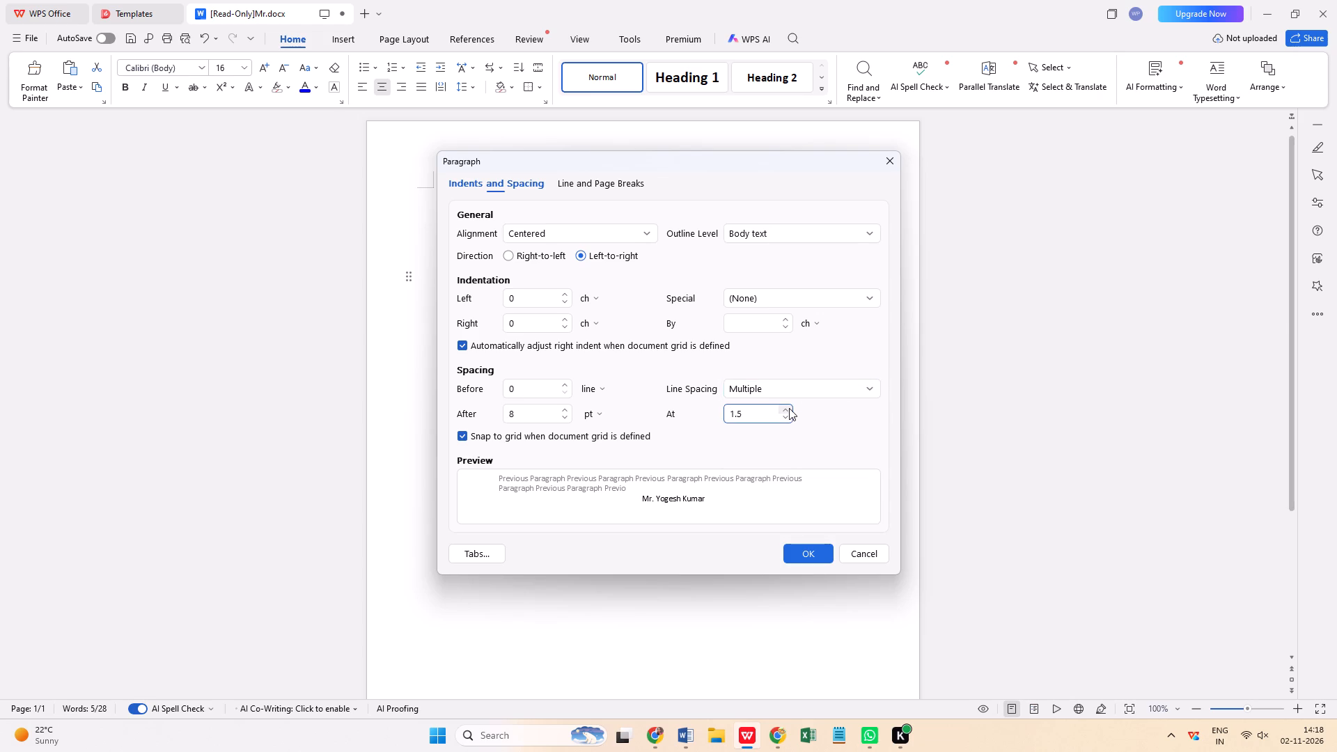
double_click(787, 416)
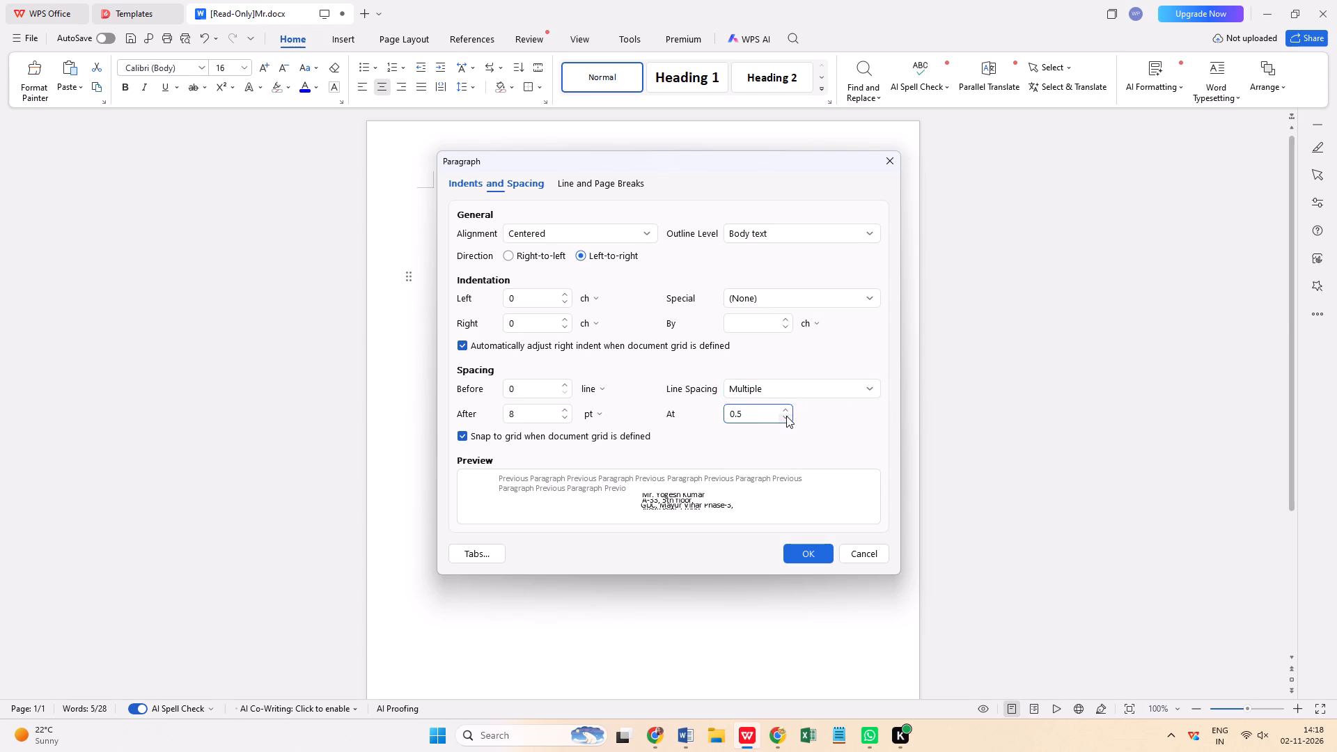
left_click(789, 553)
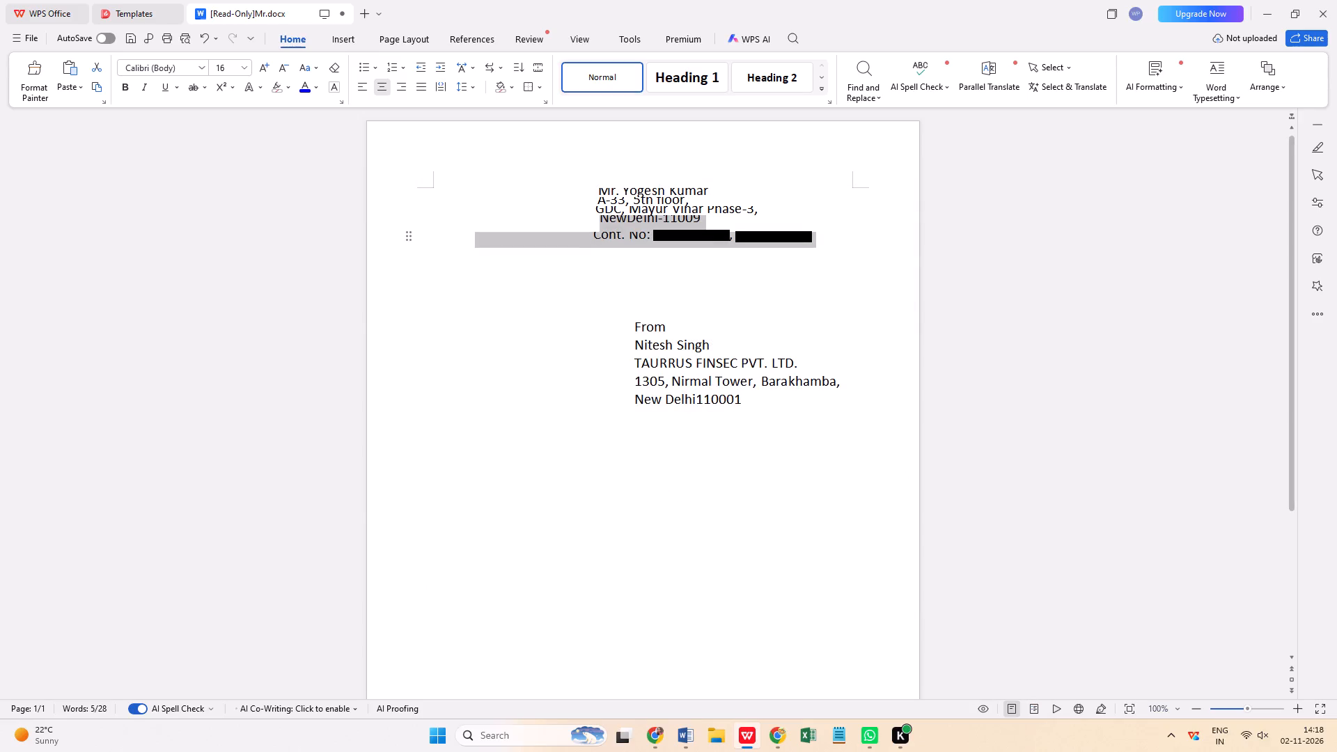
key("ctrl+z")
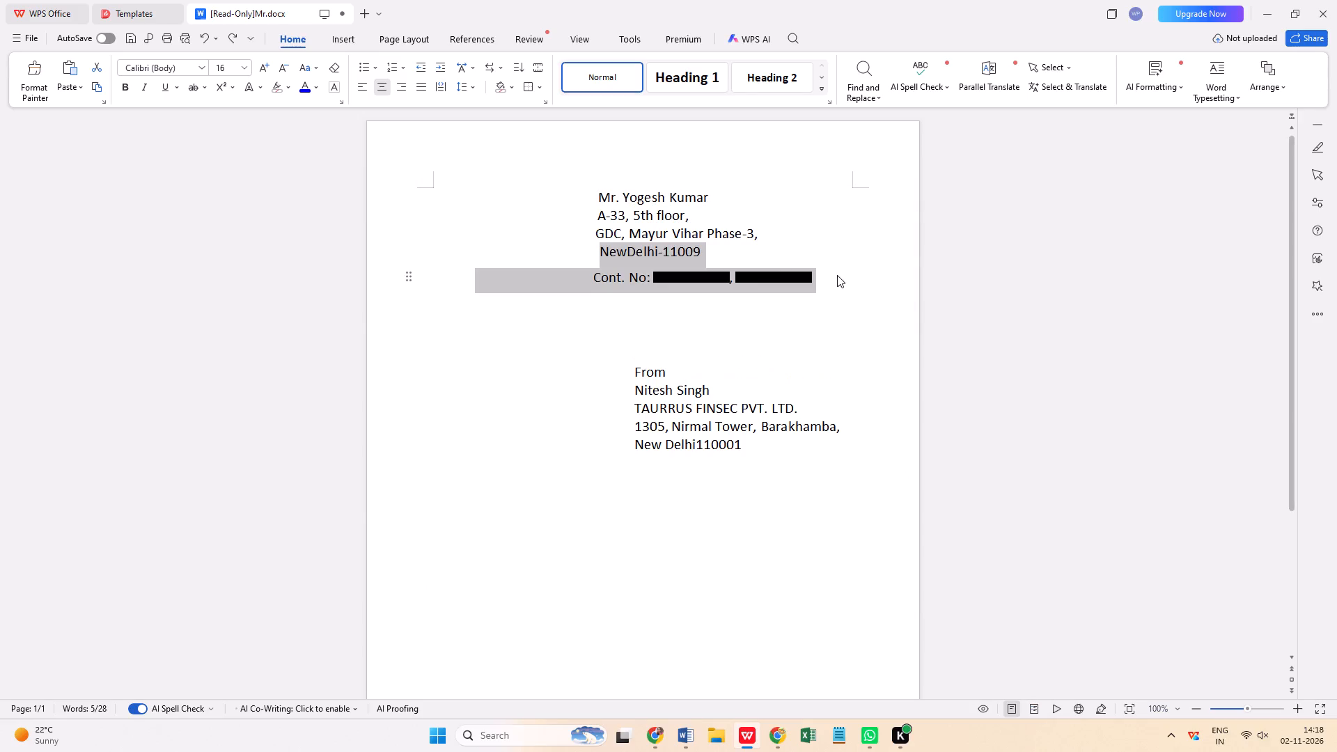
Complete the postal code in the recipient's address with the final digit 6.
left_click(764, 321)
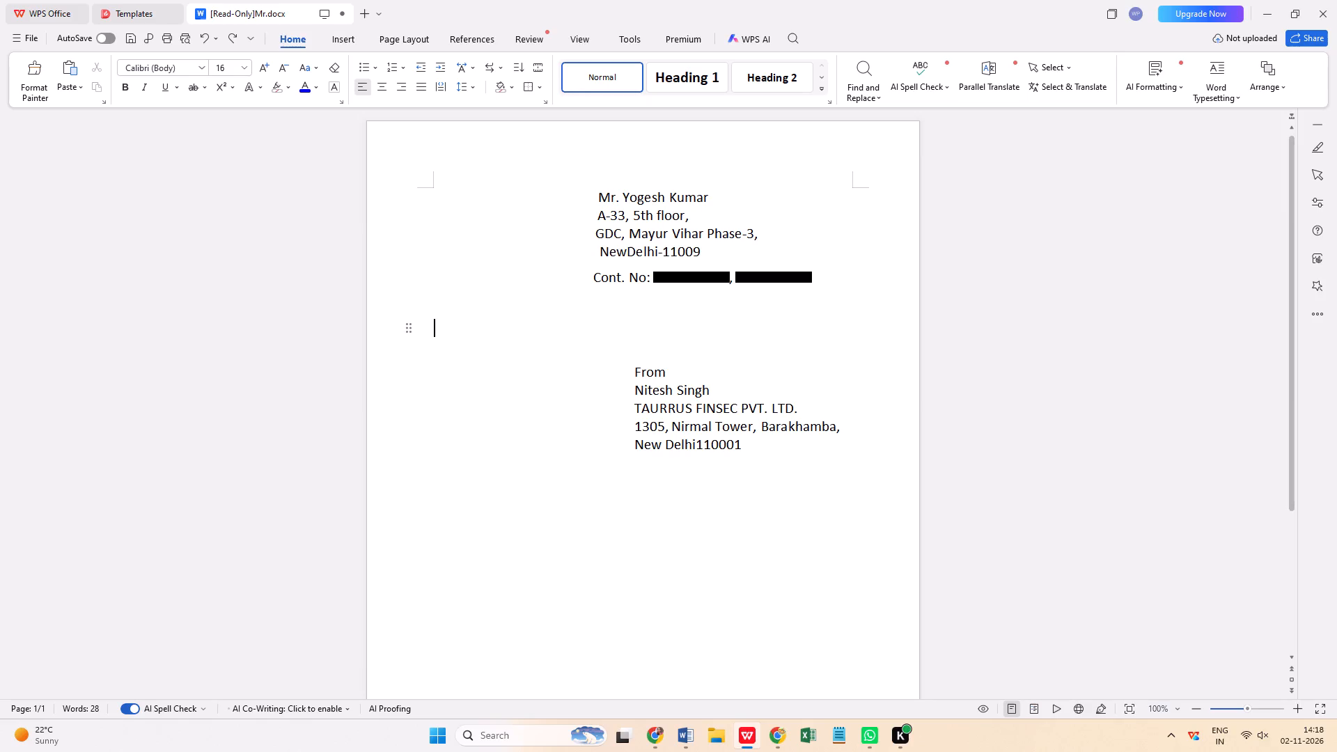
left_click(705, 253)
key("6")
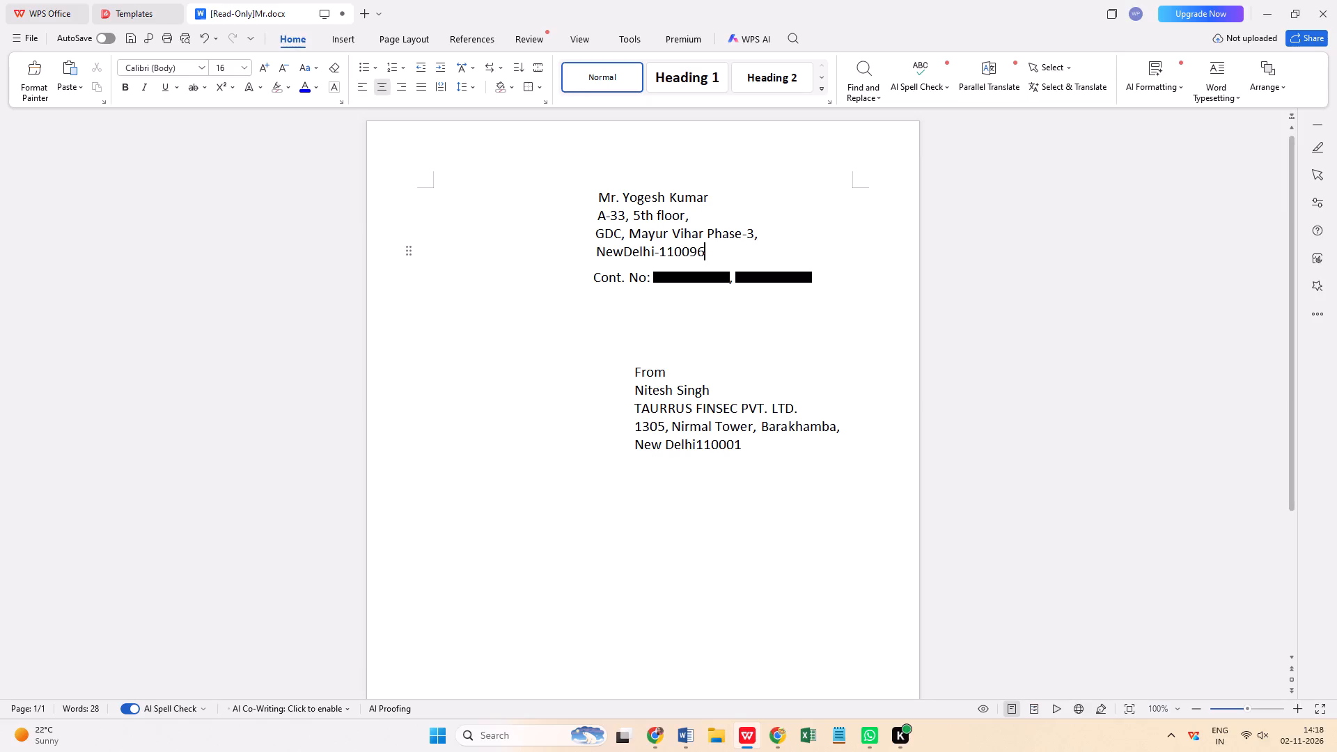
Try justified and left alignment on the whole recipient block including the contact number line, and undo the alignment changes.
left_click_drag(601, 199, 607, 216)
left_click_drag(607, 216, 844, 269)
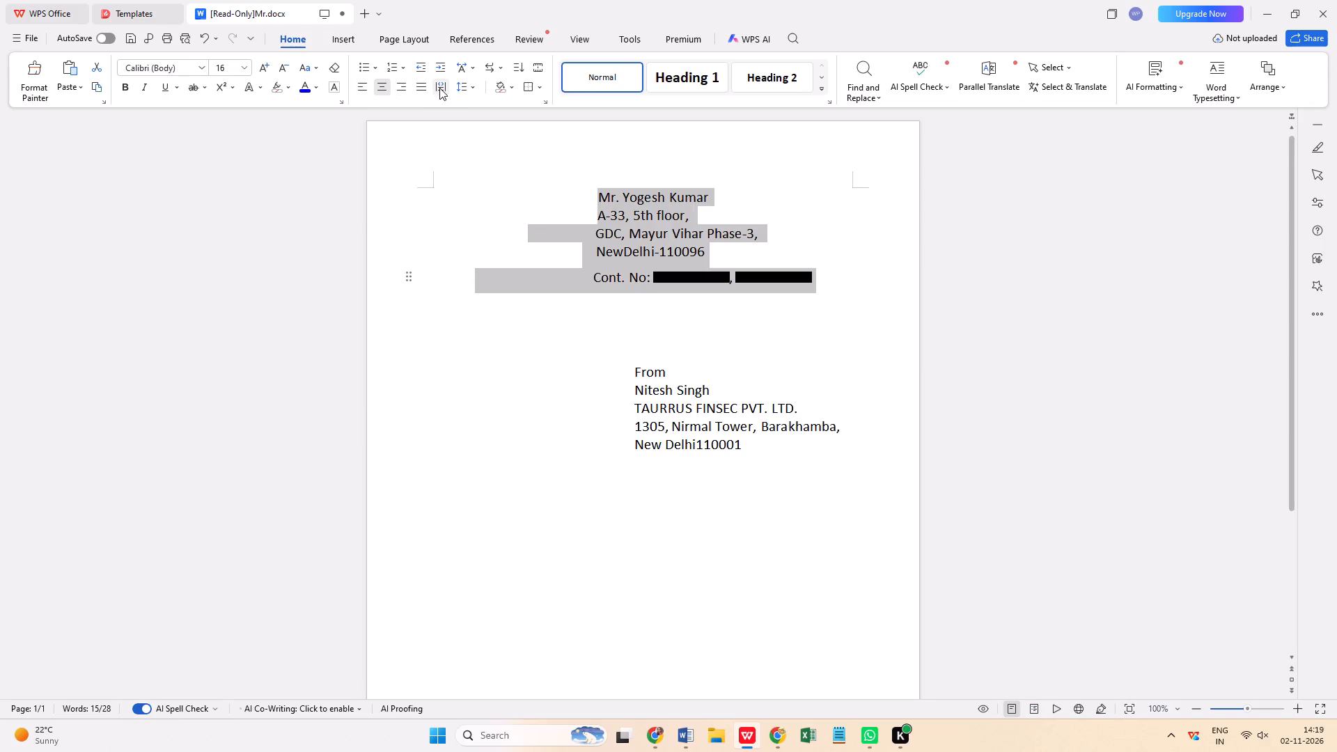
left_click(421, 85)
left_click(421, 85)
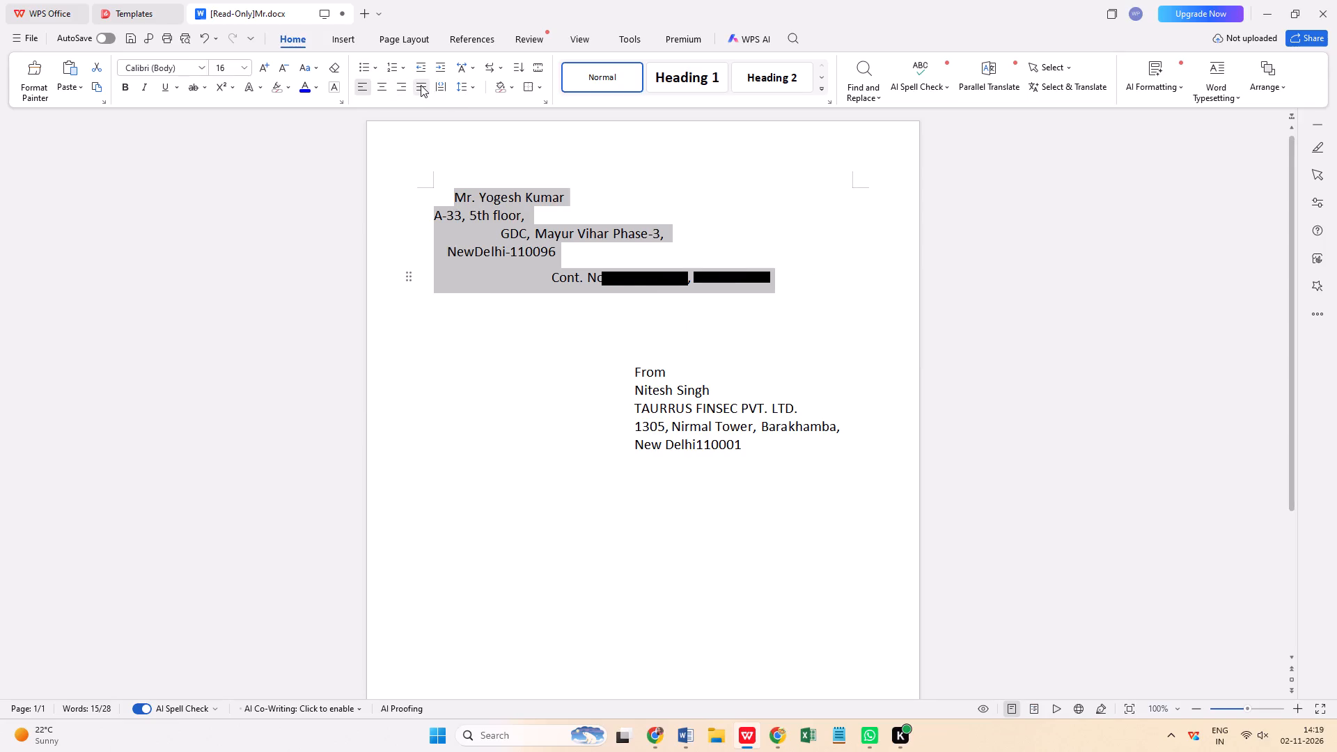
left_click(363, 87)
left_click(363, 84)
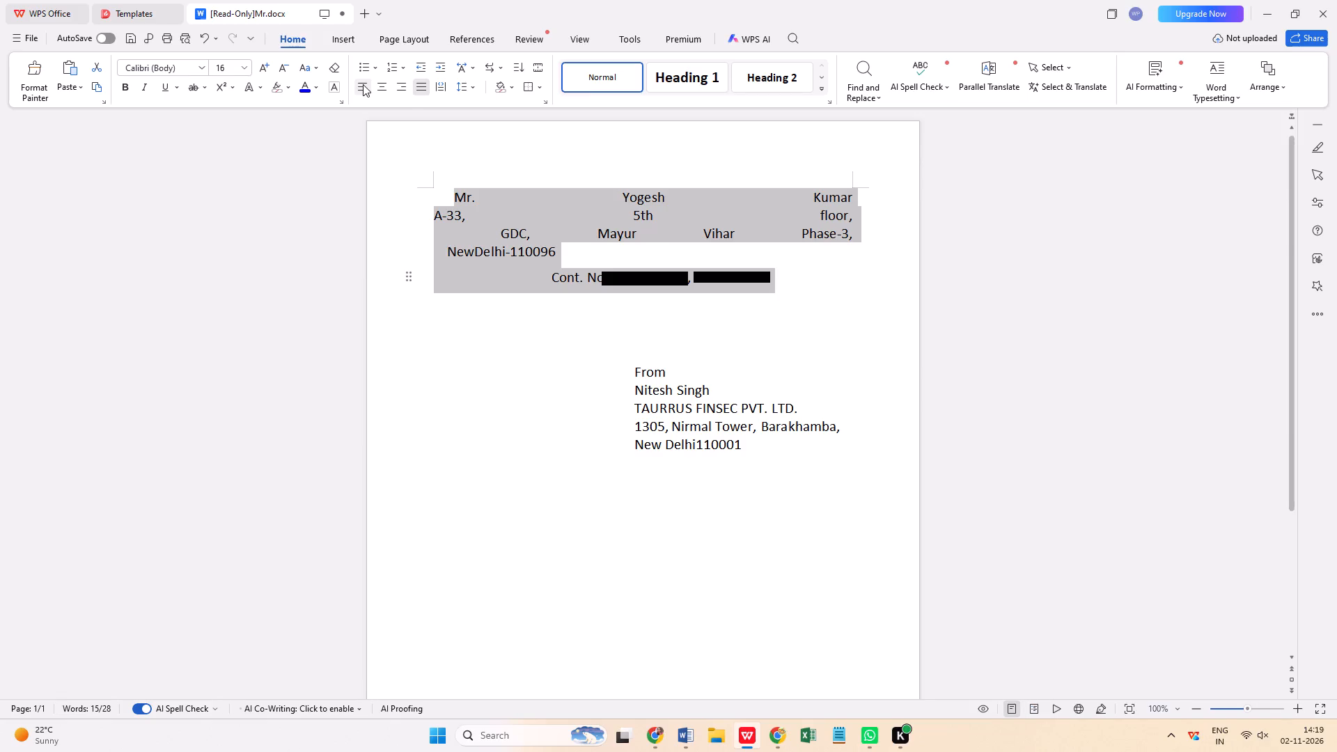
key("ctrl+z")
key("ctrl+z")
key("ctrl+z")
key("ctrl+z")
Replace the leading spaces and paragraph break before the contact number line with a line break after the complete postal code.
left_click(597, 278)
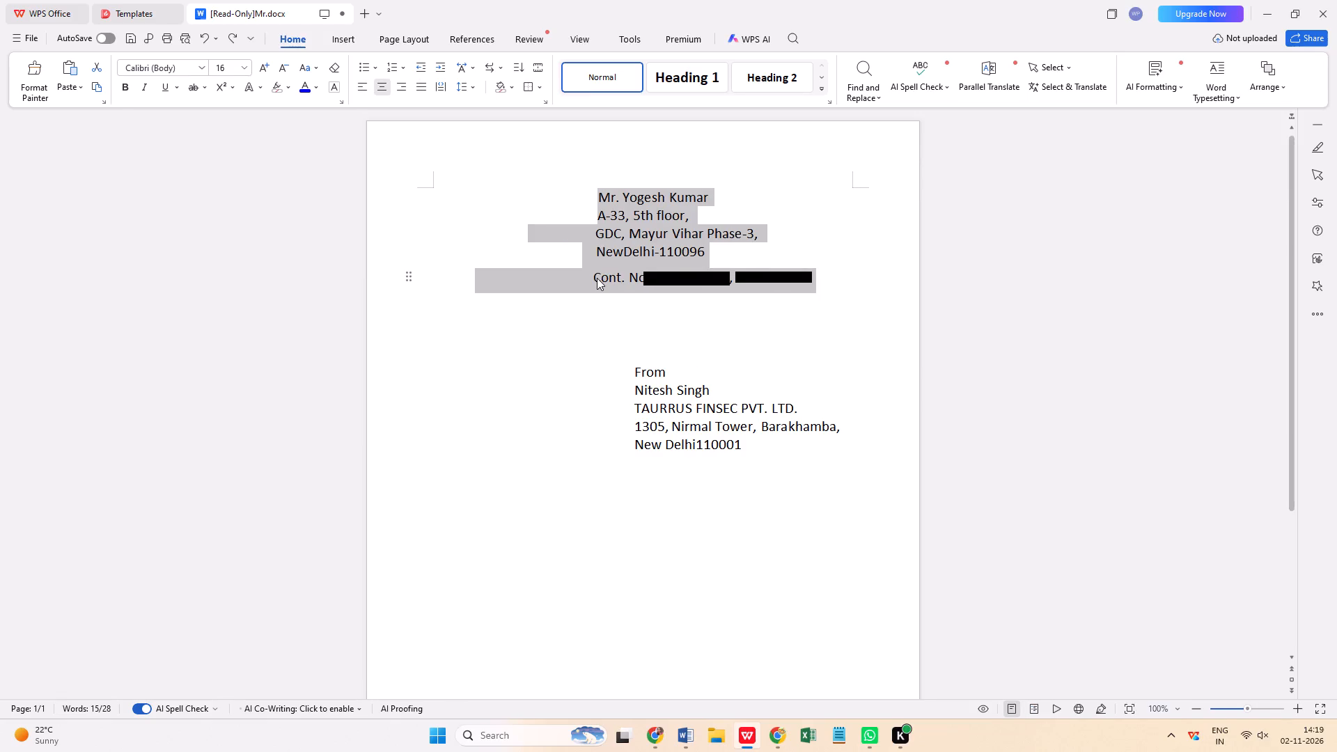
left_click(591, 276)
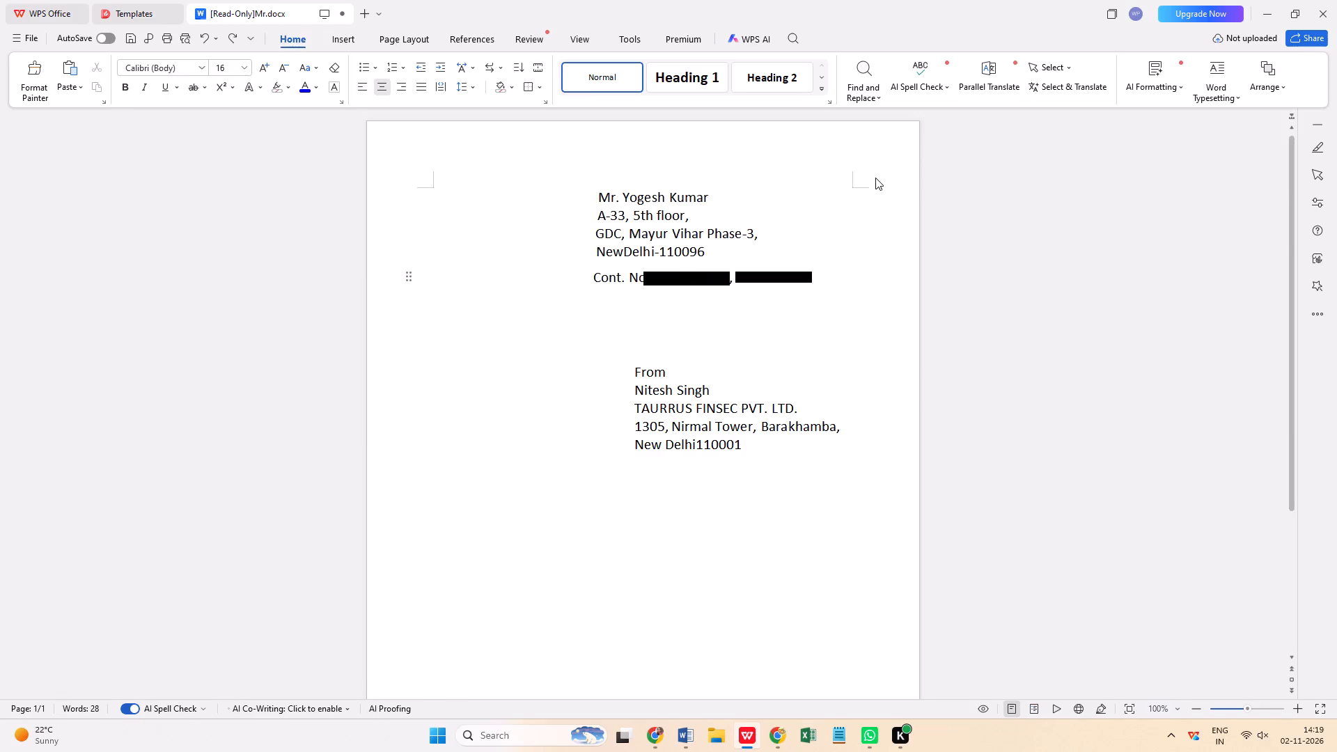
key("BackSpace")
key("BackSpace")
key("BackSpace")
key("BackSpace")
key("BackSpace")
key("BackSpace")
key("BackSpace")
key("BackSpace")
key("BackSpace")
key("BackSpace")
key("BackSpace")
key("BackSpace")
key("BackSpace")
key("BackSpace")
key("BackSpace")
key("BackSpace")
key("BackSpace")
key("BackSpace")
key("BackSpace")
key("BackSpace")
key("BackSpace")
key("BackSpace")
key("BackSpace")
key("BackSpace")
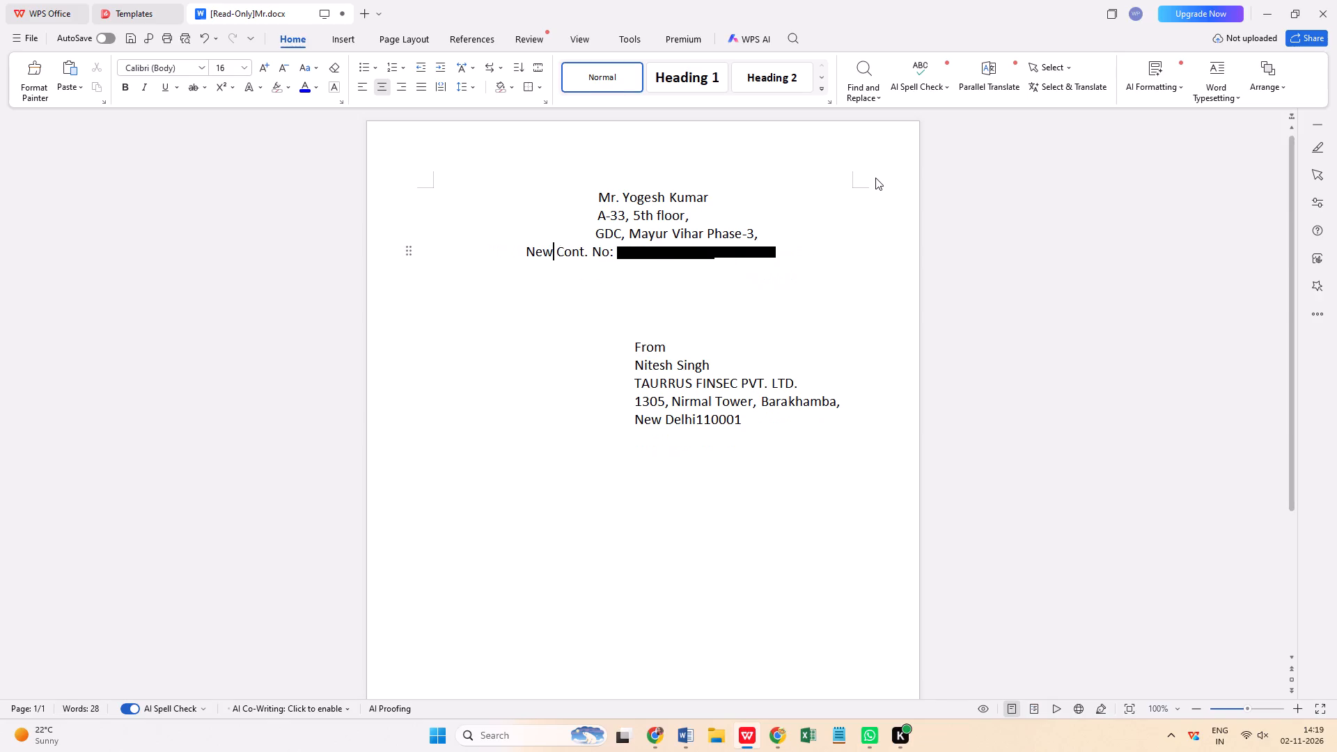
key("ctrl+z")
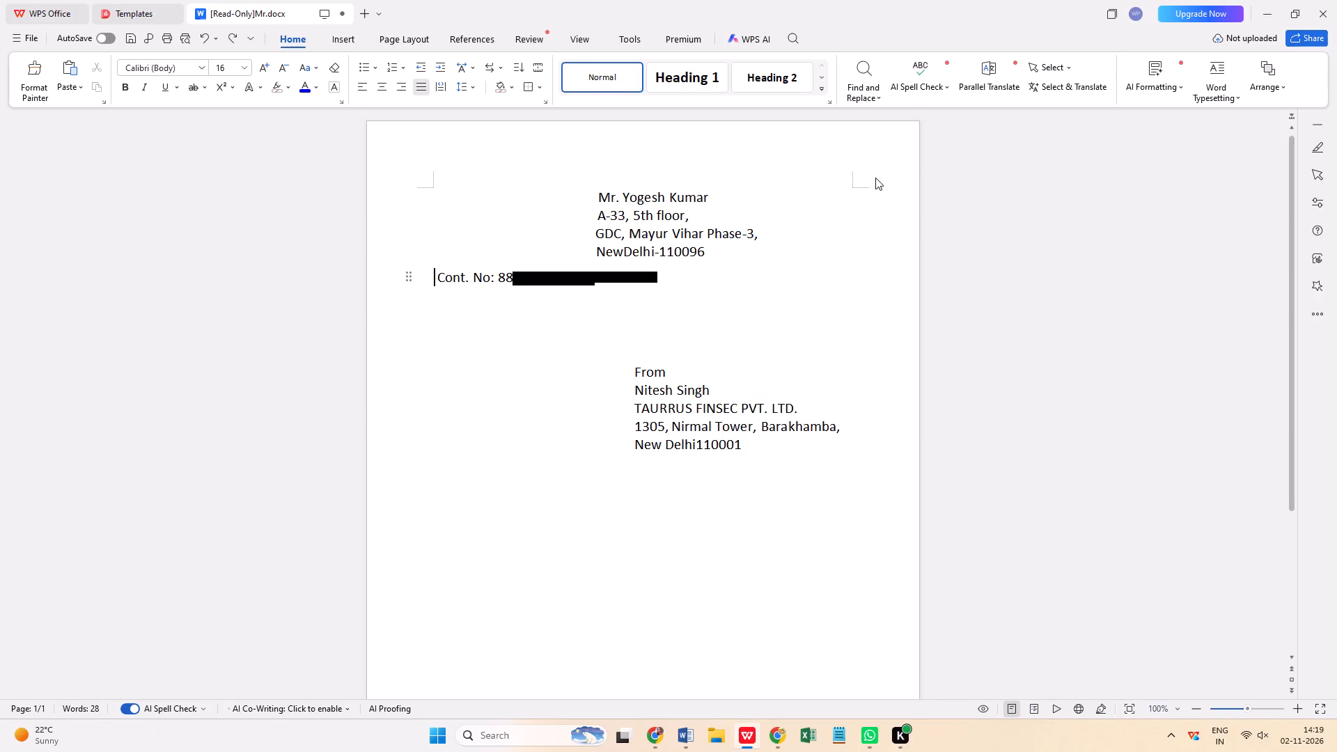
key("BackSpace")
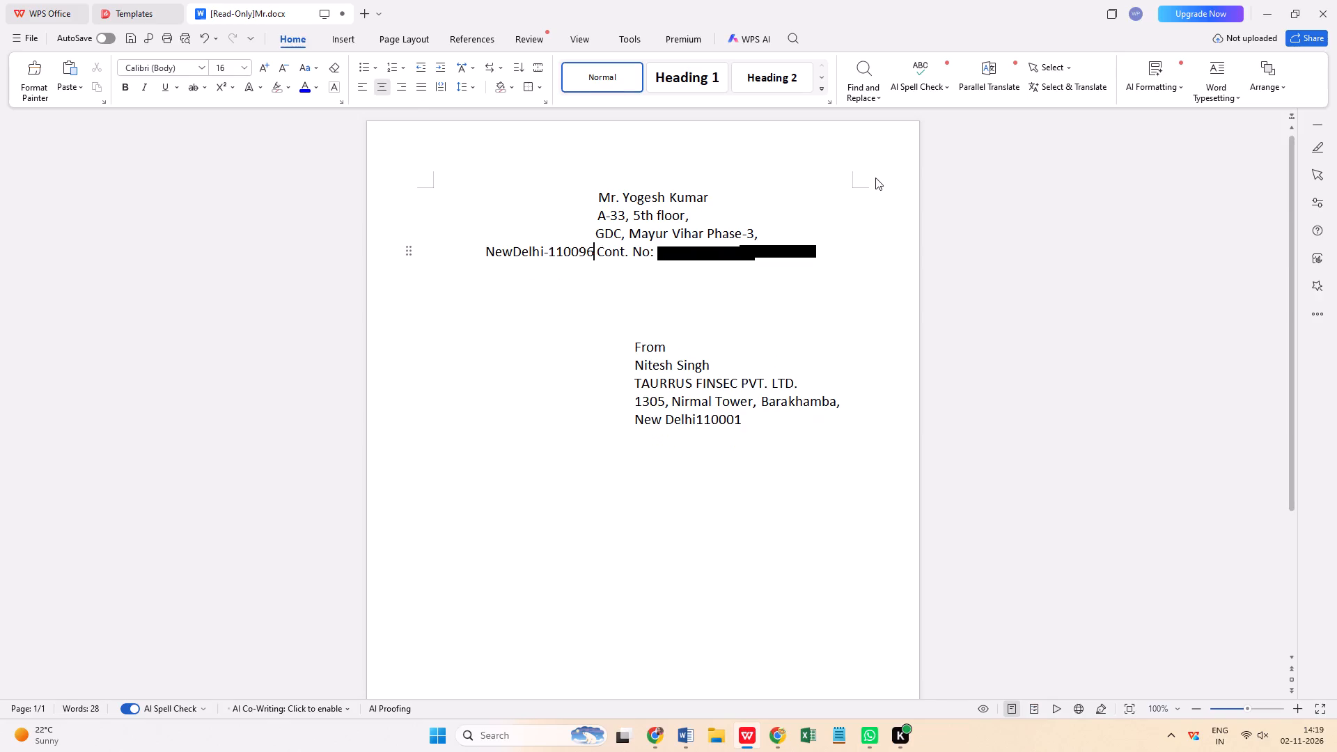
key("shift+Return")
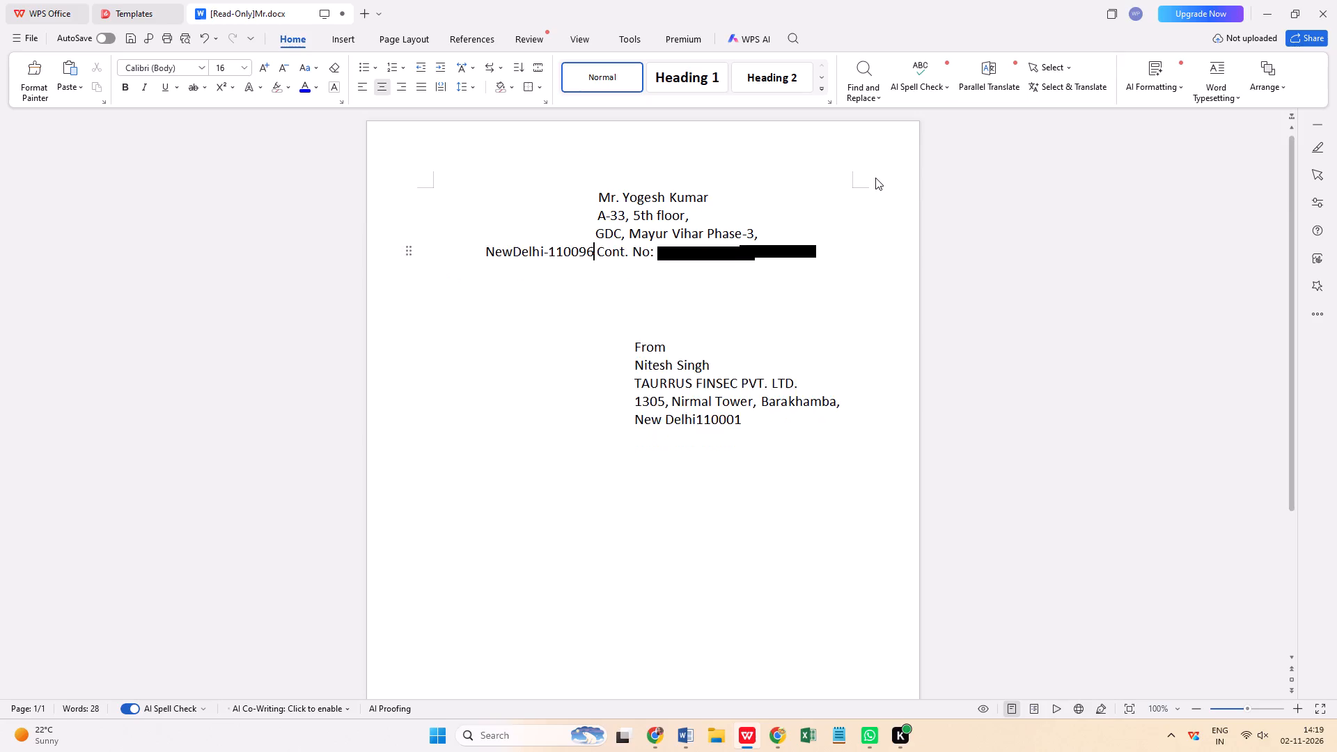
Indent the contact number line with spaces until it lines up under the start of the recipient's postal code line.
key("space")
key("space")
key("space")
key("space")
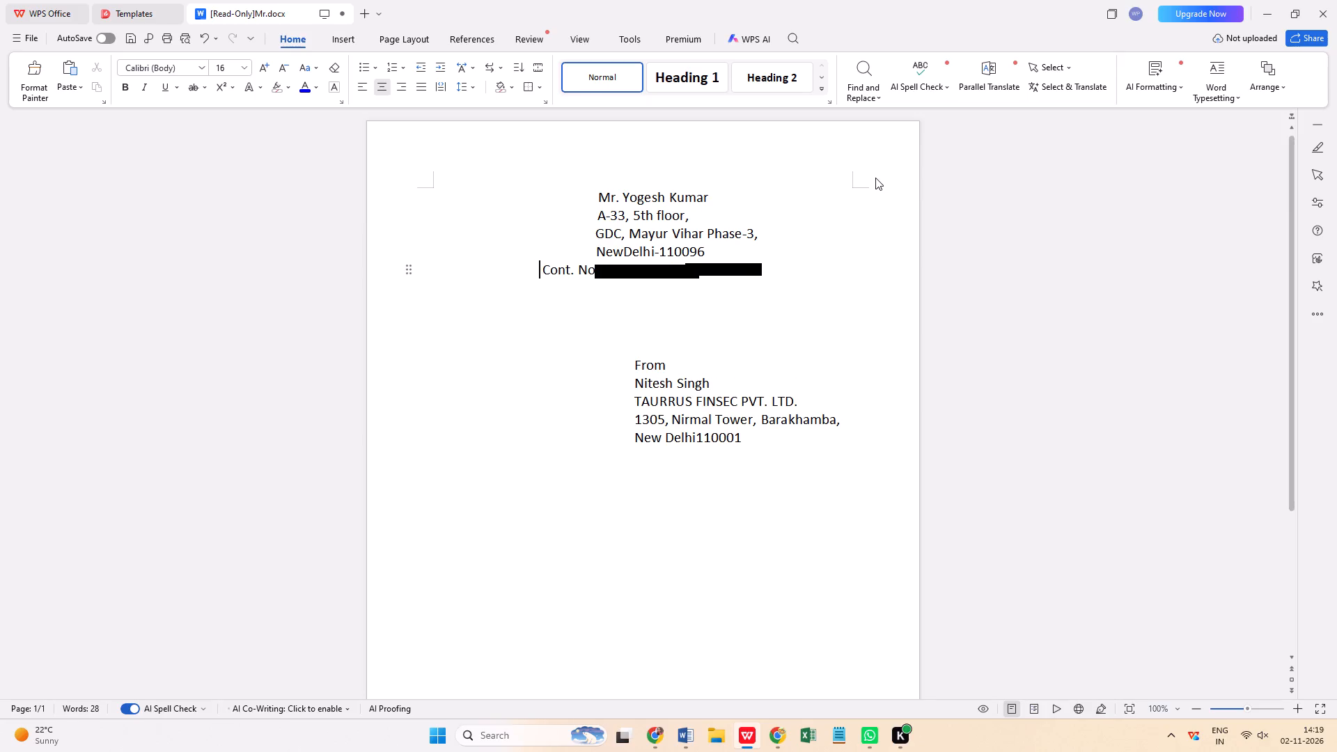
key("space")
key("space")
key("space")
key("space")
key("space")
key("space")
key("space")
key("space")
key("space")
key("space")
key("space")
key("space")
key("space")
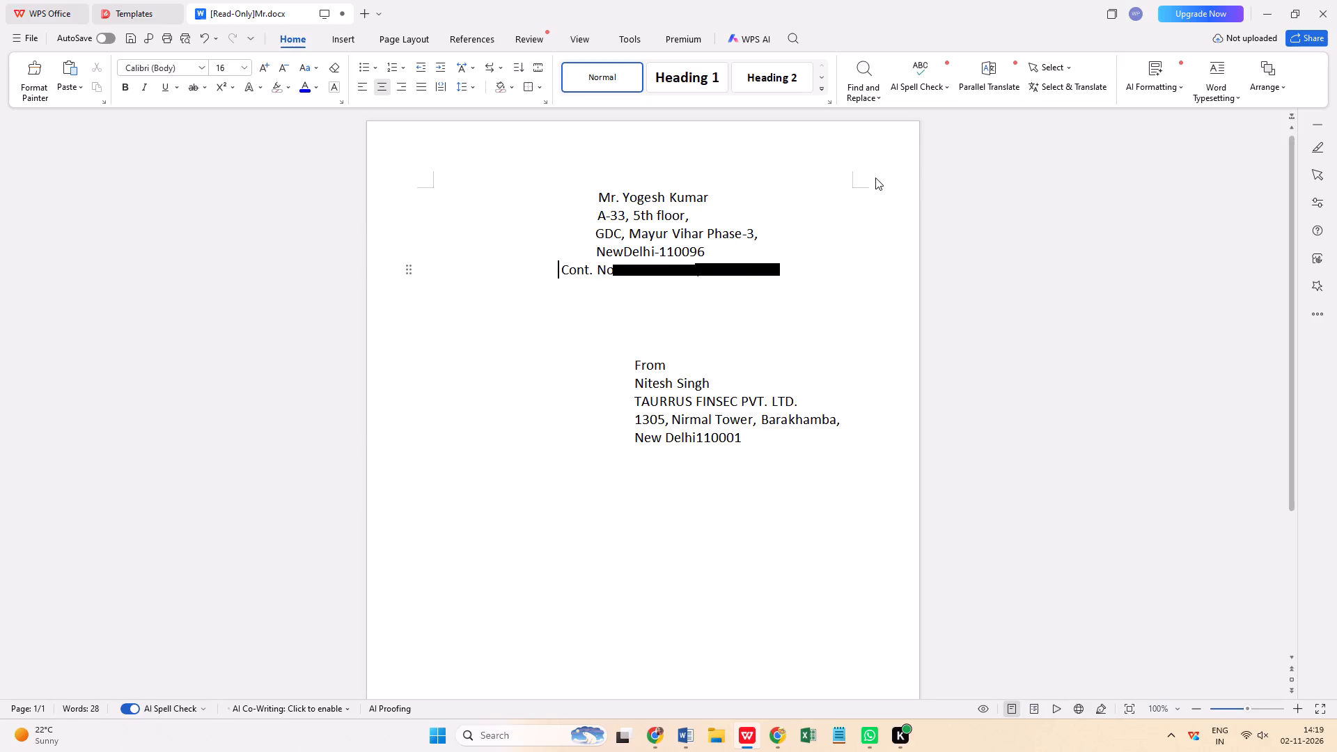
key("space")
key("space")
key("space")
key("space")
key("space")
key("space")
key("space")
key("space")
key("space")
key("space")
key("space")
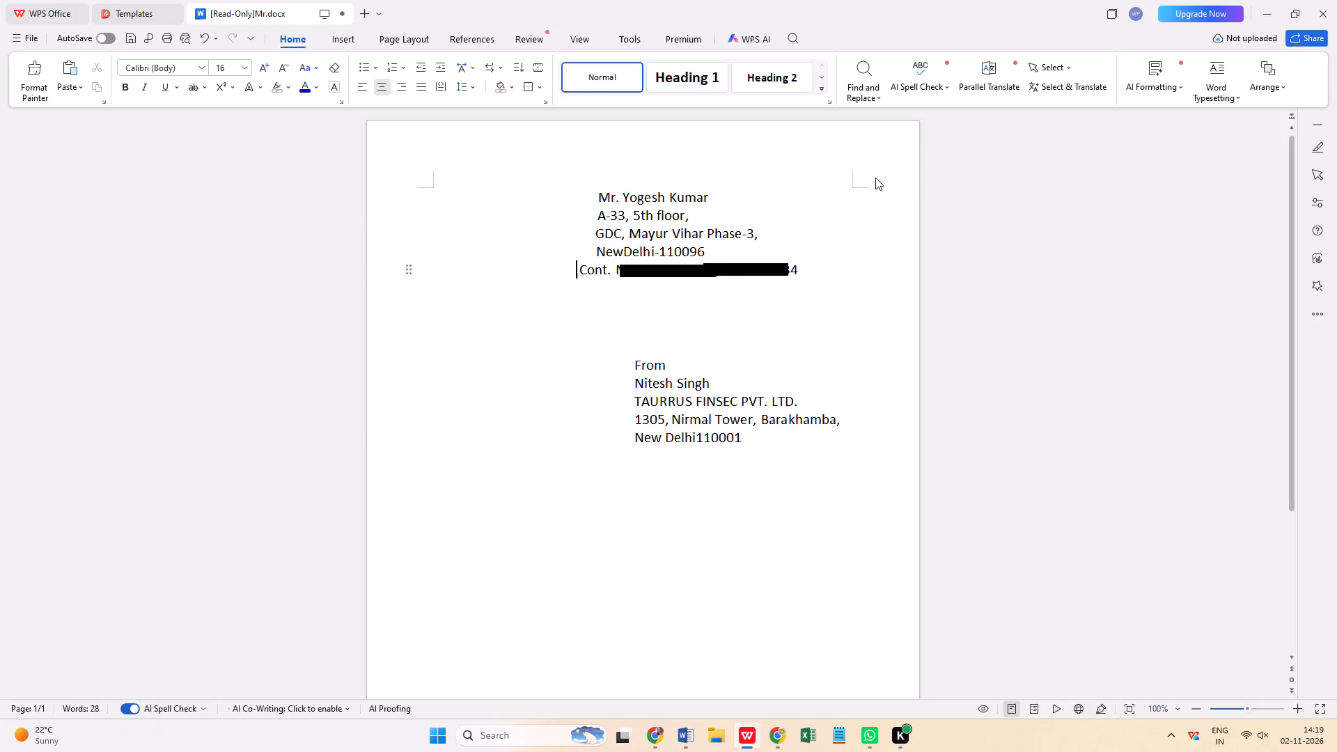
key("space")
key("space")
key("space")
key("space")
key("space")
key("space")
key("space")
key("space")
key("space")
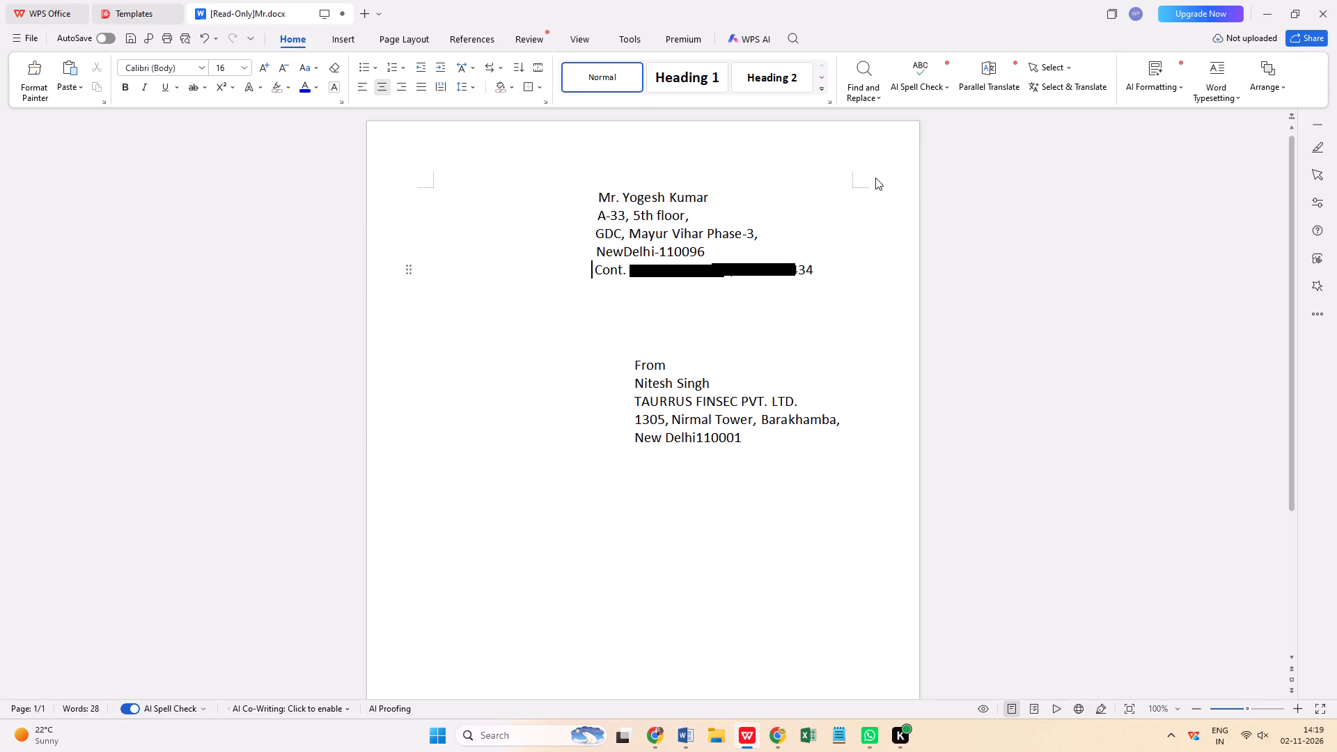
Add the salutation "To," on its own line above the recipient's name, separated from it by a line break.
left_click(581, 170)
key("Up")
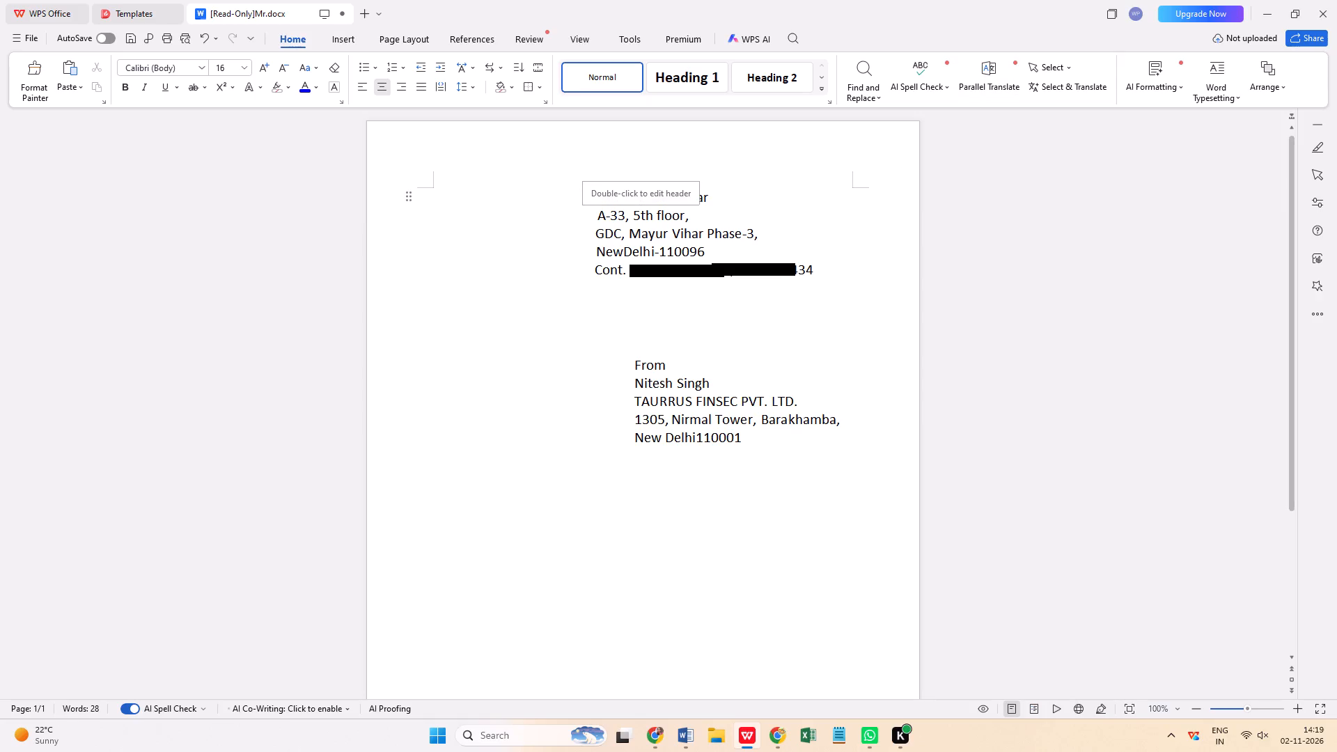
key("Up")
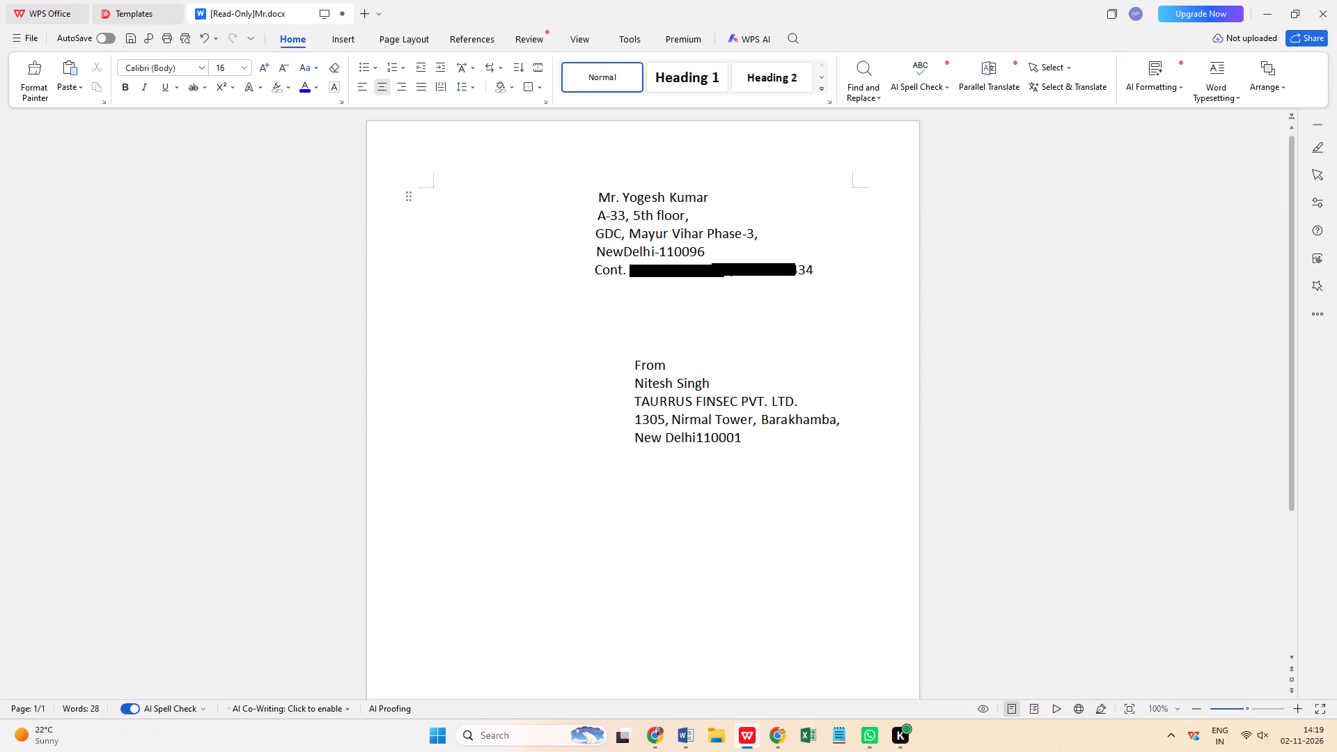
key("shift+t")
type("o,")
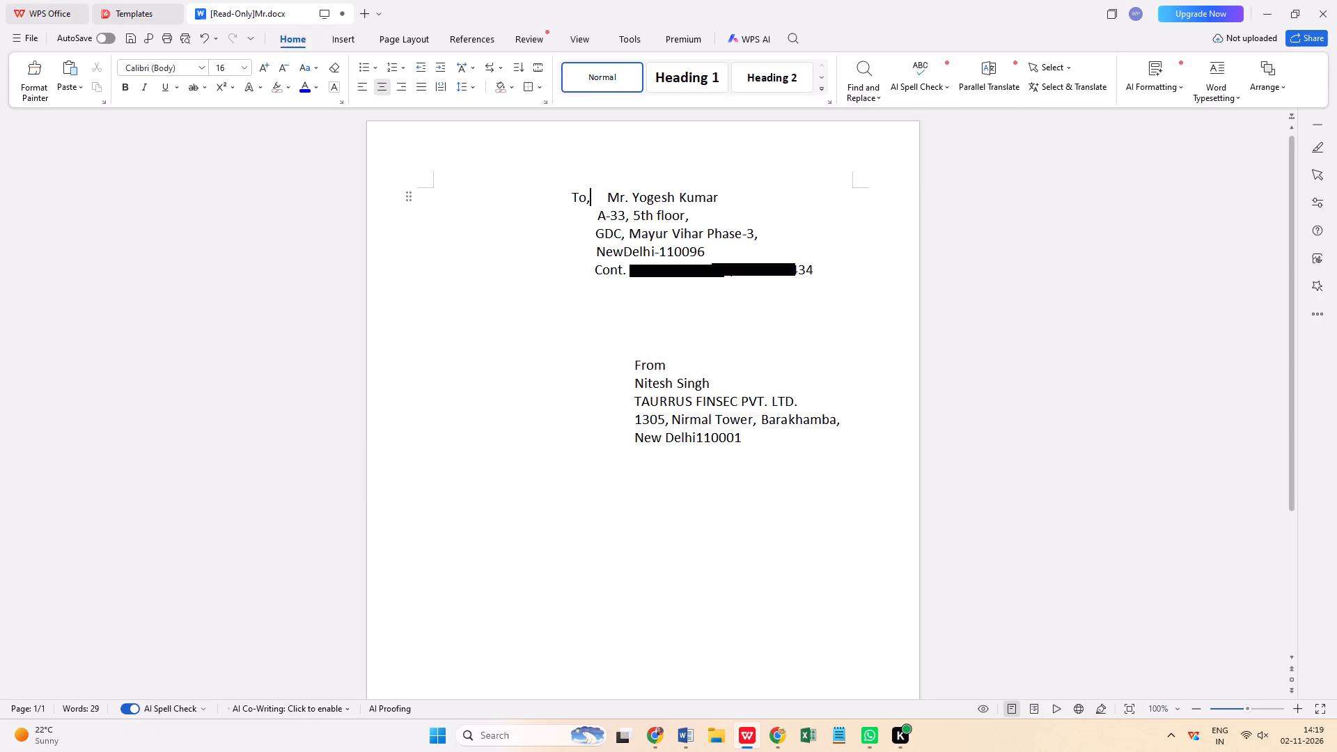
key("shift+Return")
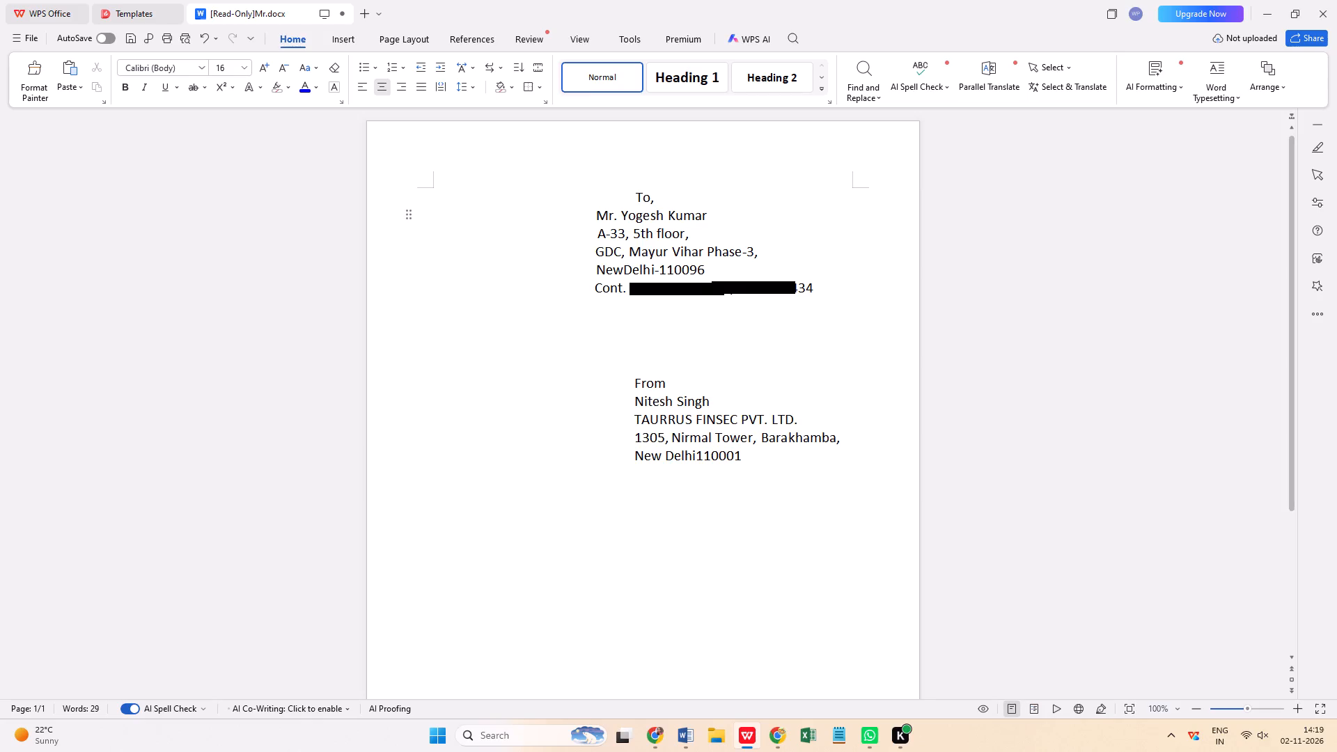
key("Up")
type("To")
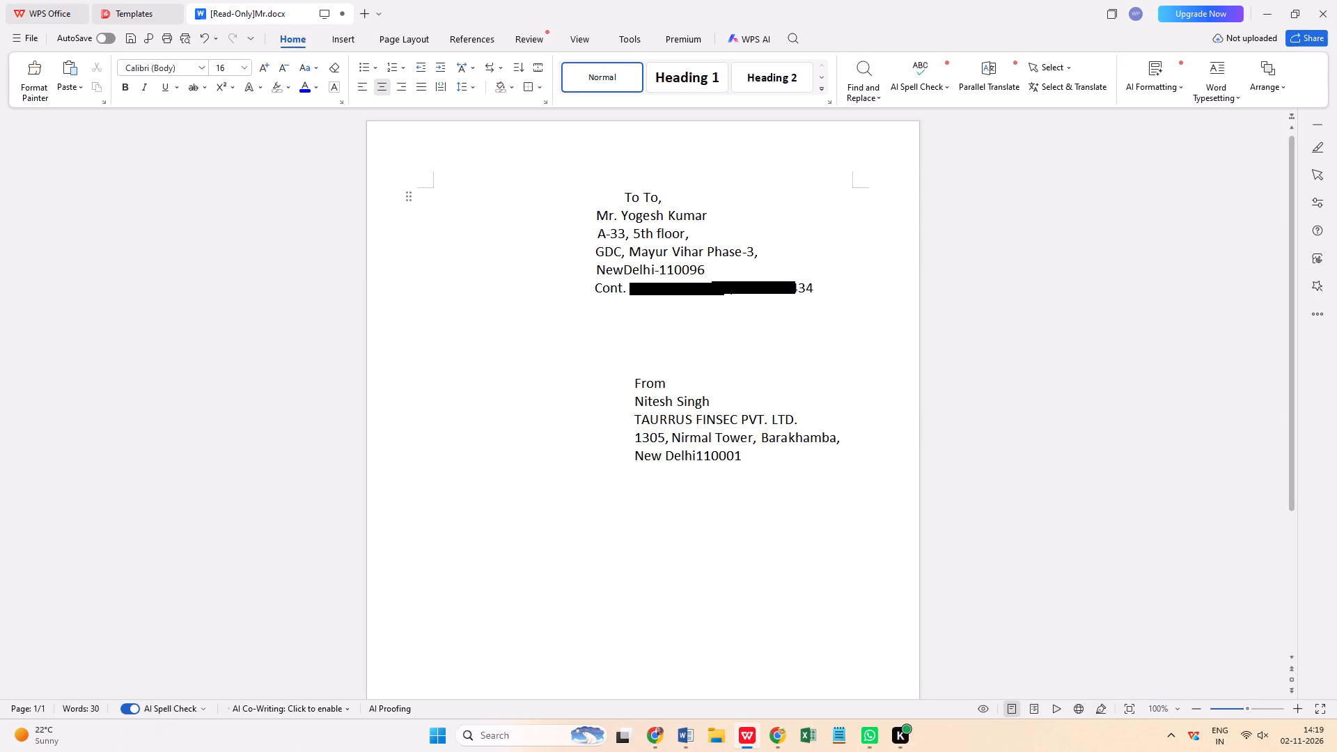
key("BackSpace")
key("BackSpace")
Remove the centred alignment of the recipient block from the start of its "To," line.
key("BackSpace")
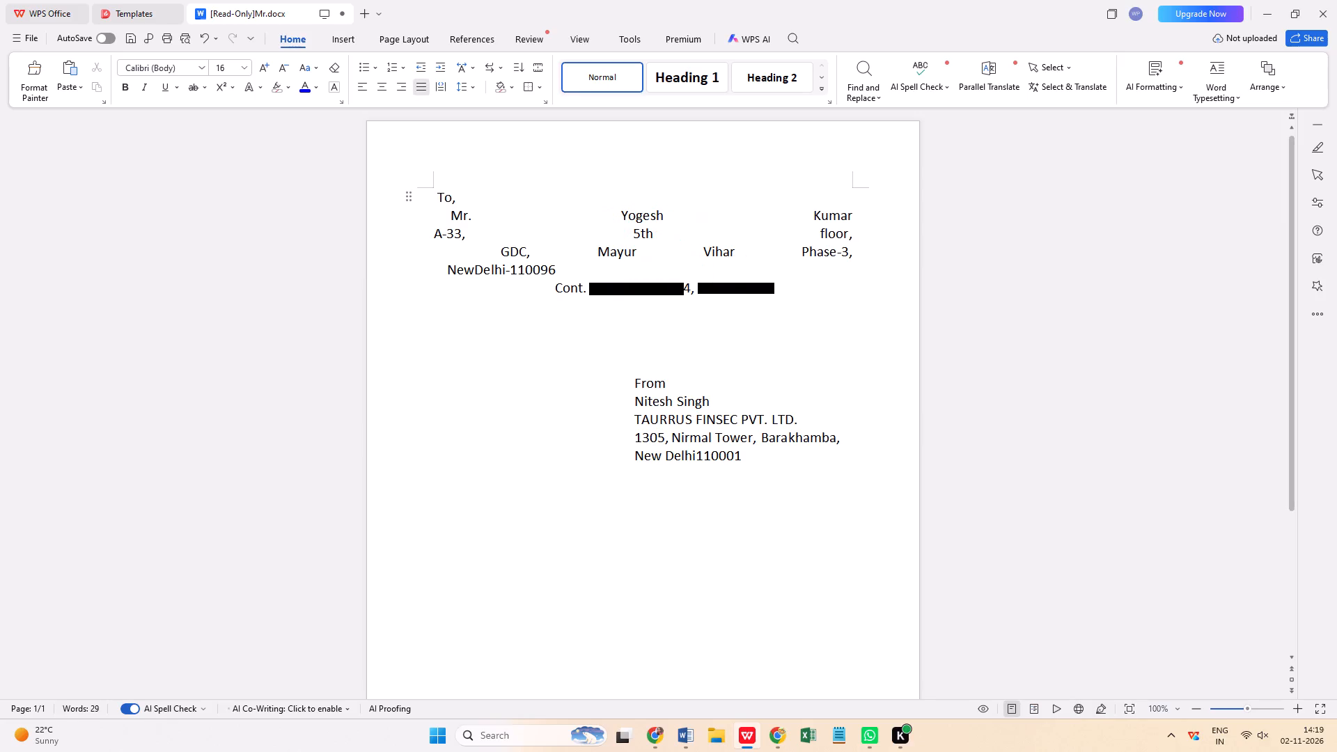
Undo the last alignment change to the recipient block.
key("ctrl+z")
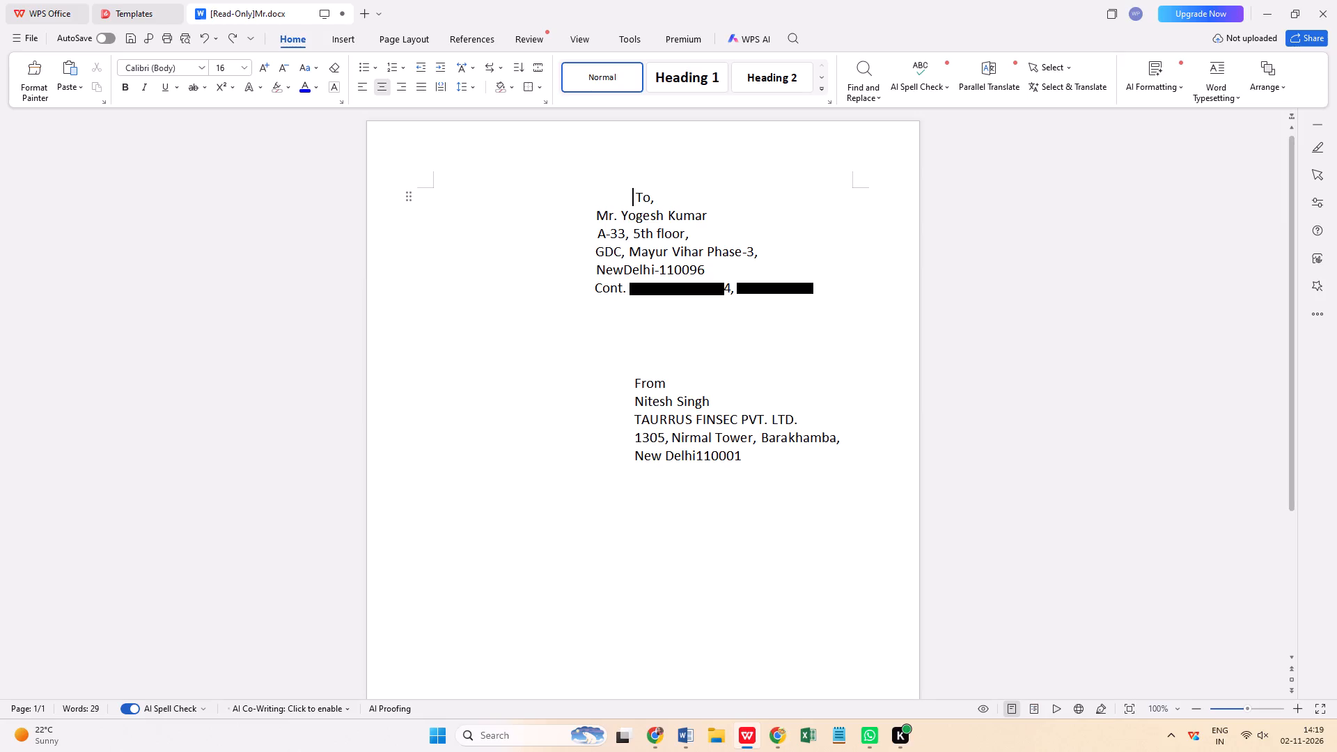
Delete all the text on the page, from the "To," line through the last line of the sender's address.
left_click(673, 195)
left_click_drag(636, 198, 655, 276)
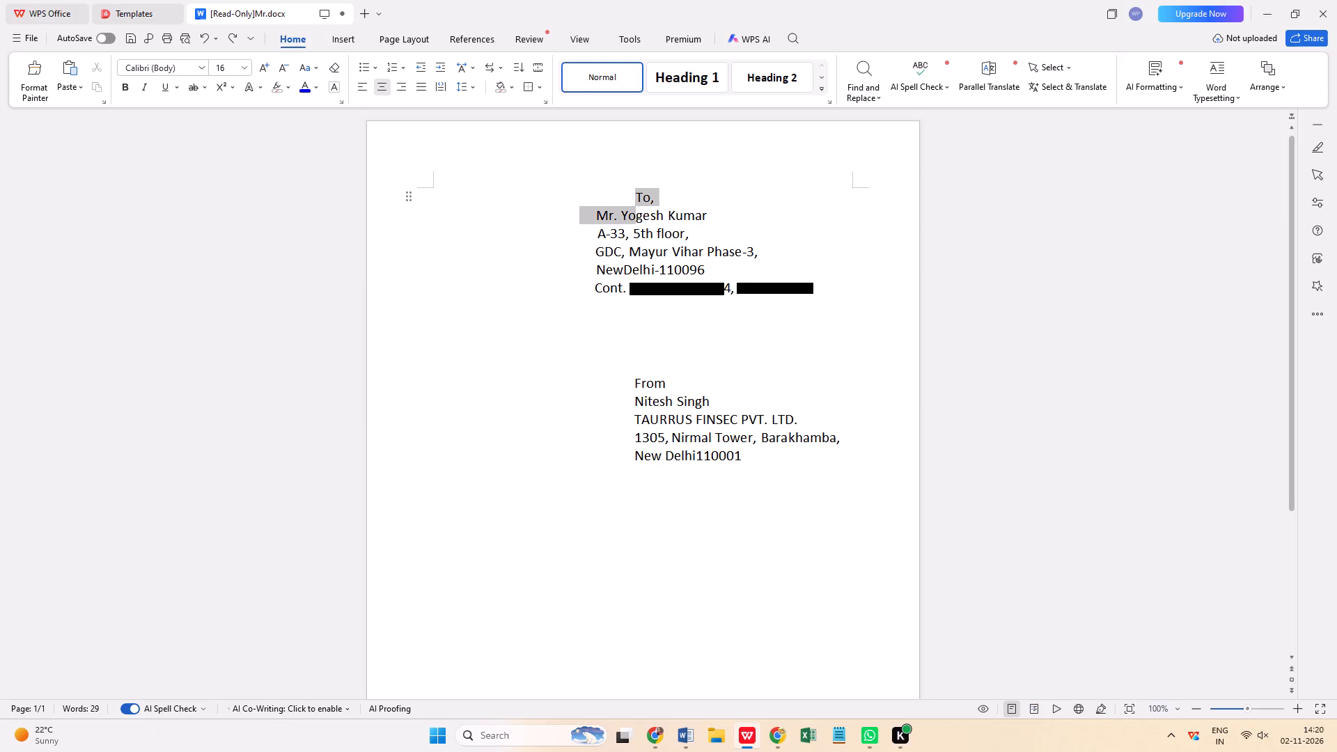
left_click_drag(655, 276, 825, 487)
key("Delete")
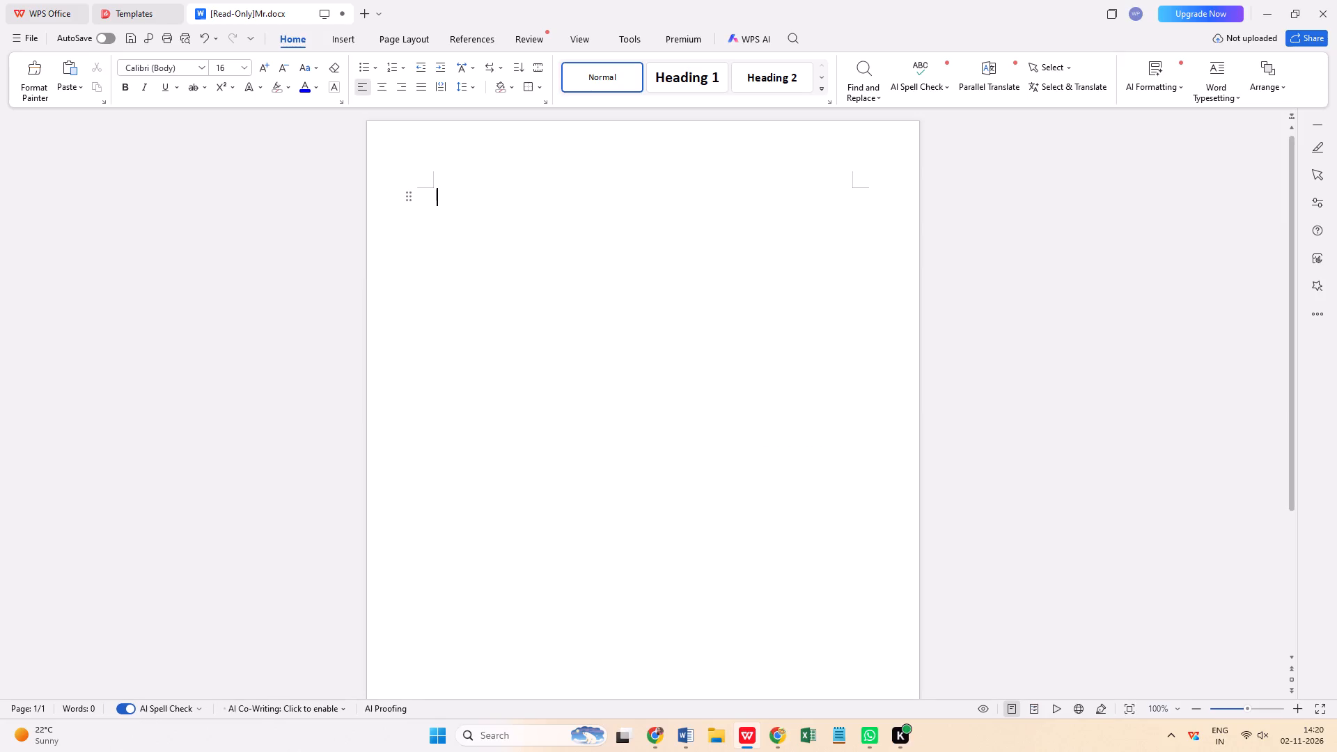
Start the recipient block afresh with the salutation "To" at the beginning of the empty page.
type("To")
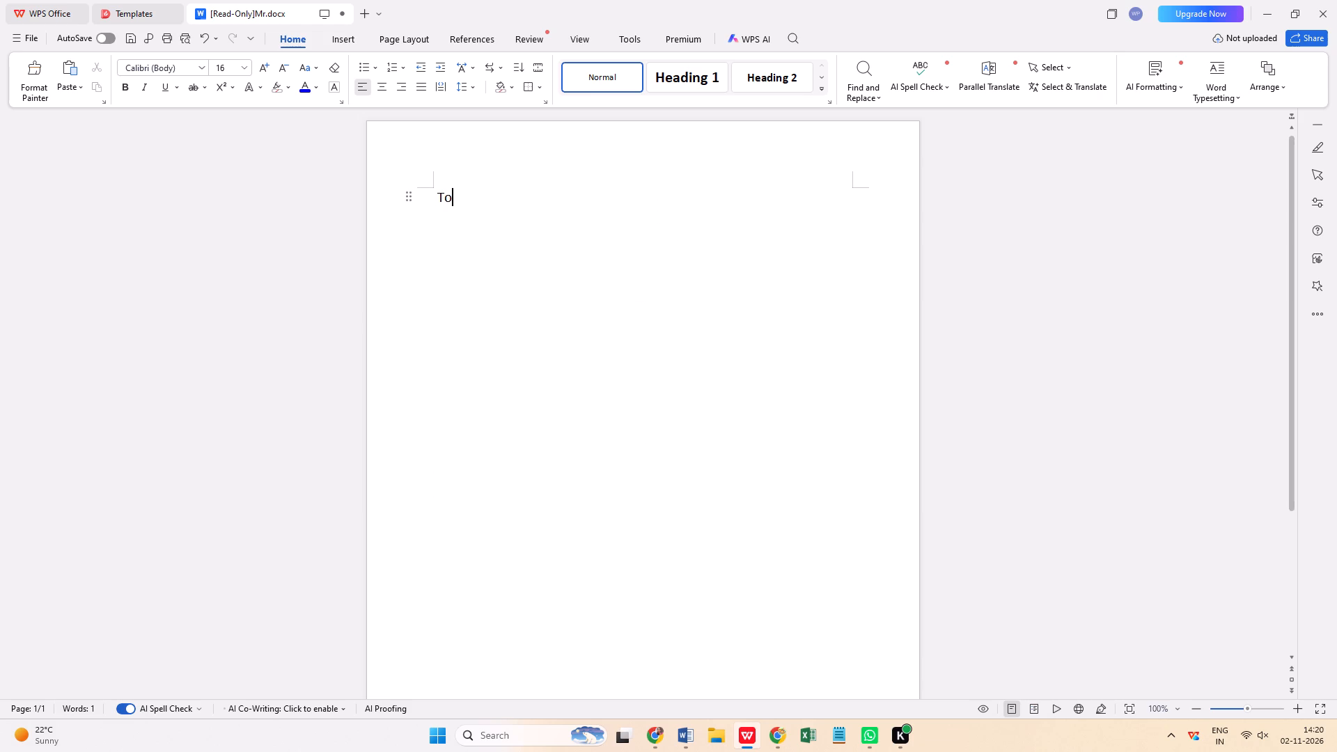
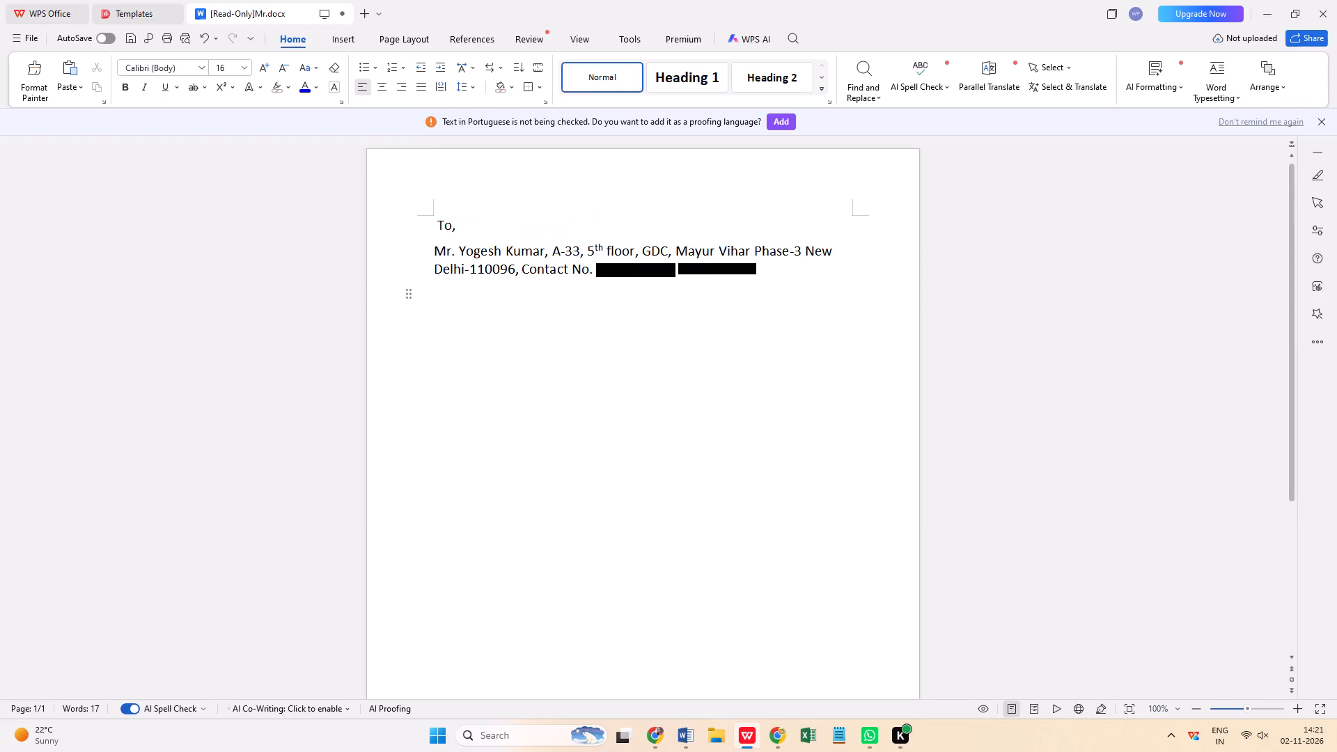
Split the recipient block with line breaks so the name, flat and floor, locality, city with postal code, and contact number each start a line.
left_click(552, 253)
key("shift+Return")
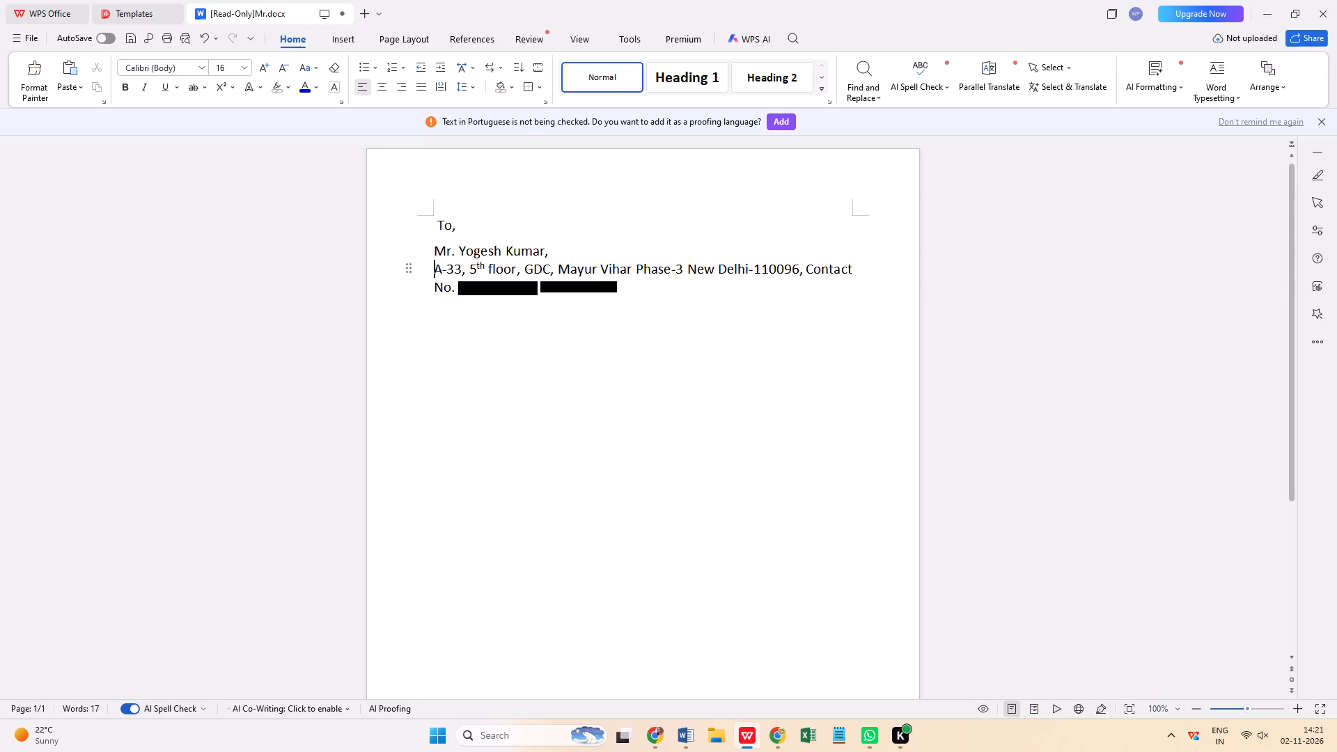
left_click(522, 267)
key("shift+Return")
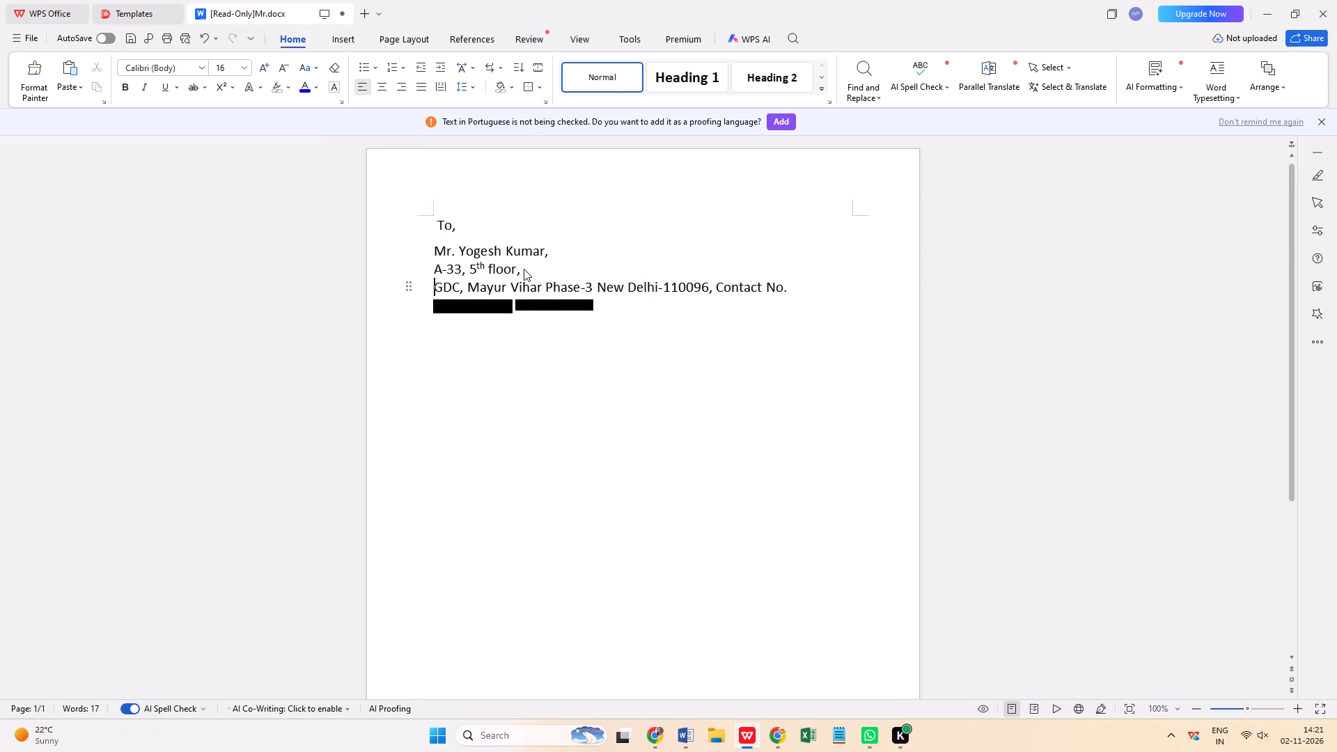
left_click(595, 288)
key("shift+Return")
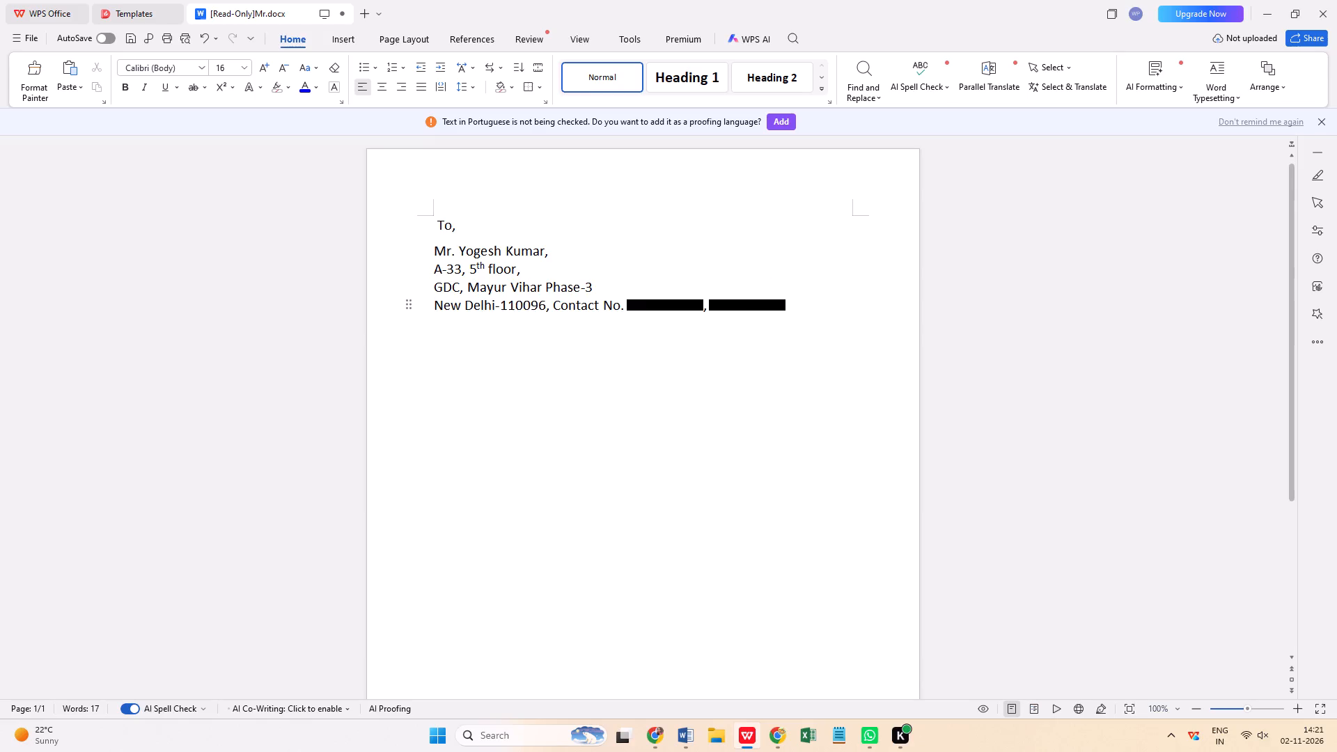
left_click(552, 303)
key("shift+Return")
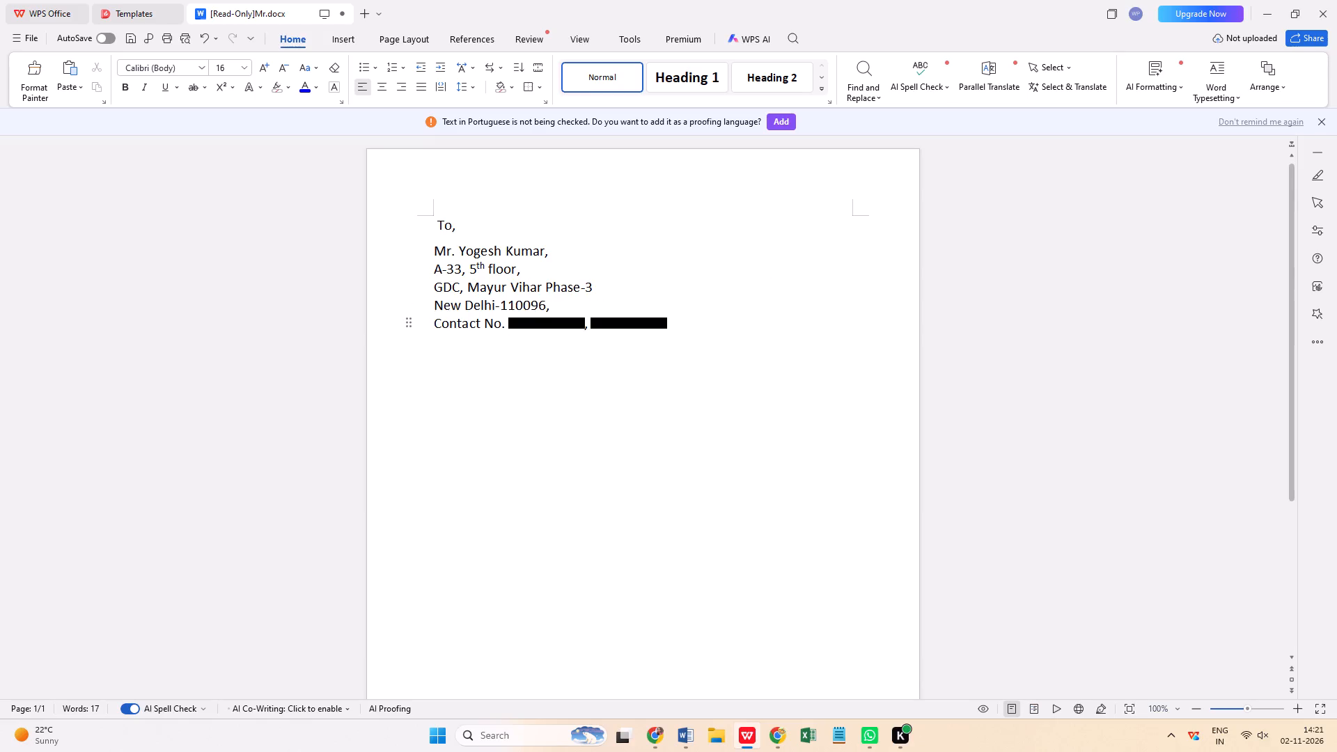
Add the heading "From :-" below the recipient's contact number line, leaving one blank paragraph between them.
left_click(680, 322)
key("Return")
key("Return")
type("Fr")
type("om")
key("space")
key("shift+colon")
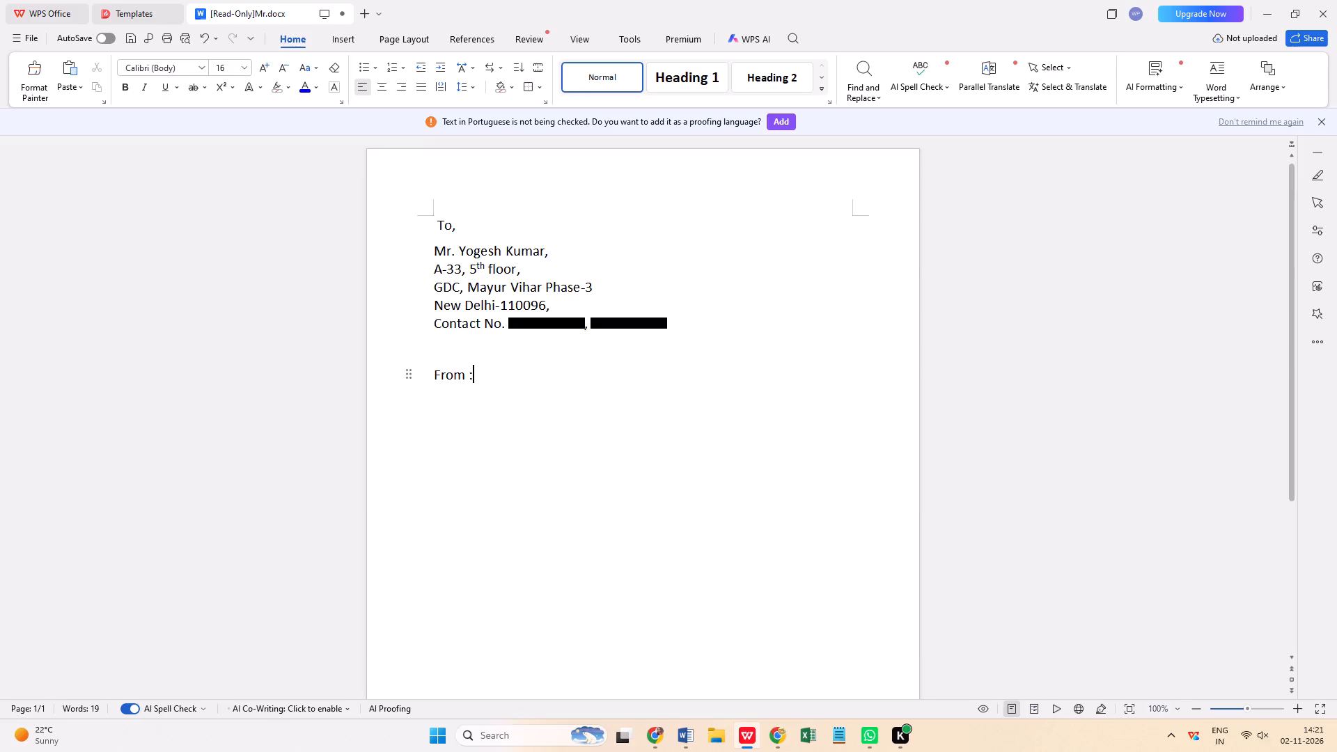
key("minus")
Enter the sender's name under the "From :-" heading, with the company "TAURRUS FINSEC PVT. LTD." below it after a line break.
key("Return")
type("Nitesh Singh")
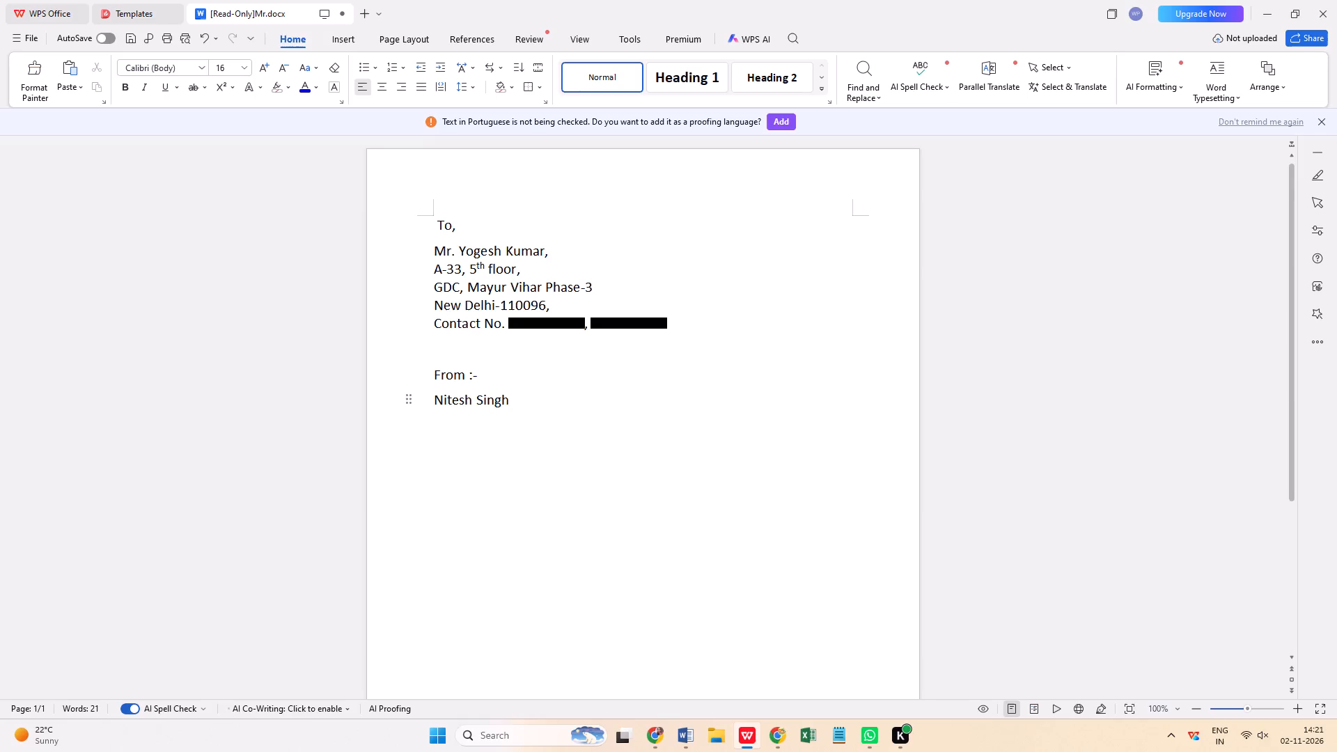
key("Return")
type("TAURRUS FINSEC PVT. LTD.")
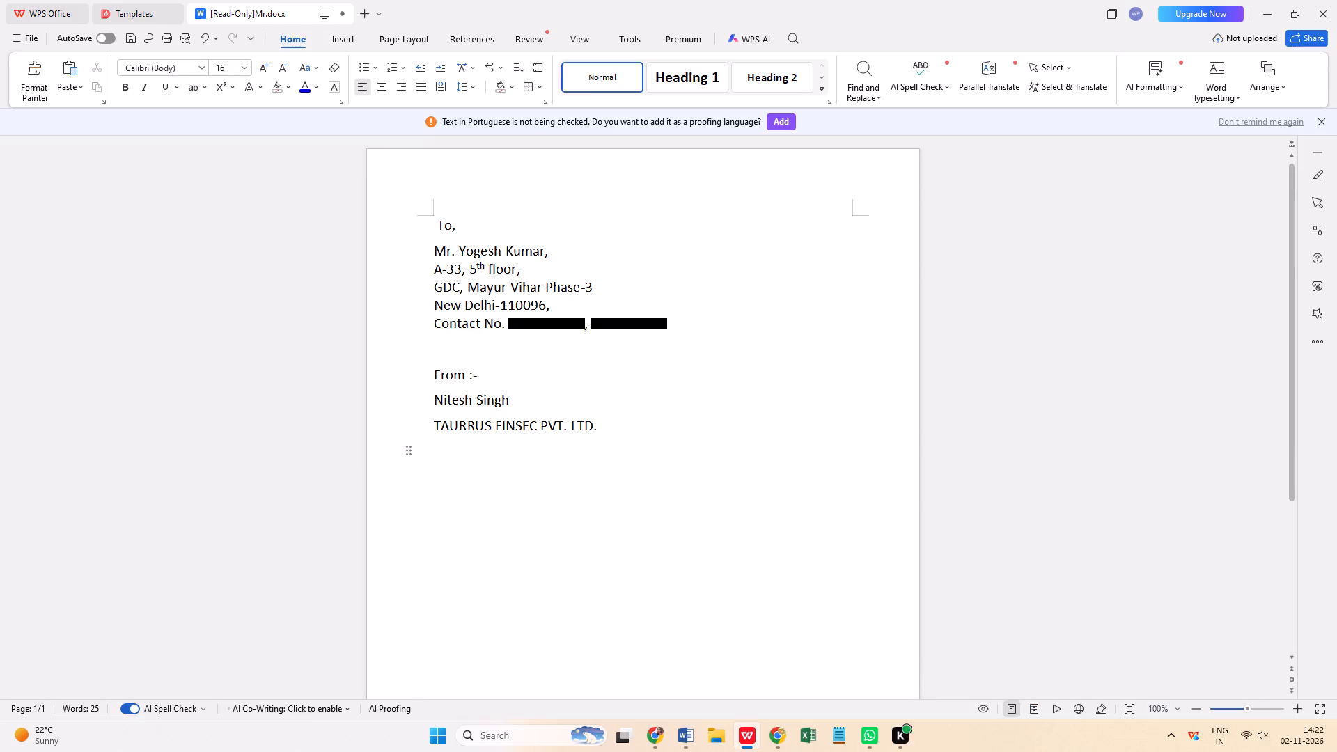
left_click(434, 423)
key("BackSpace")
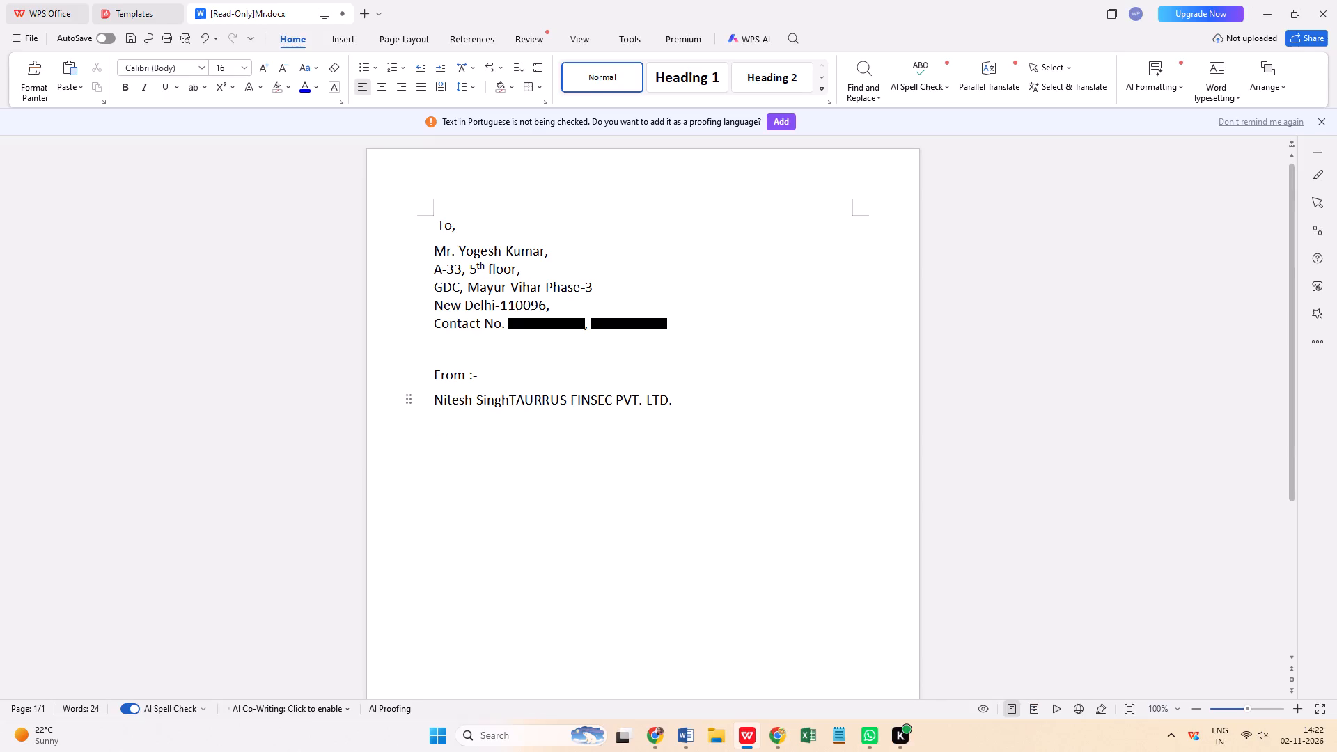
key("shift+Return")
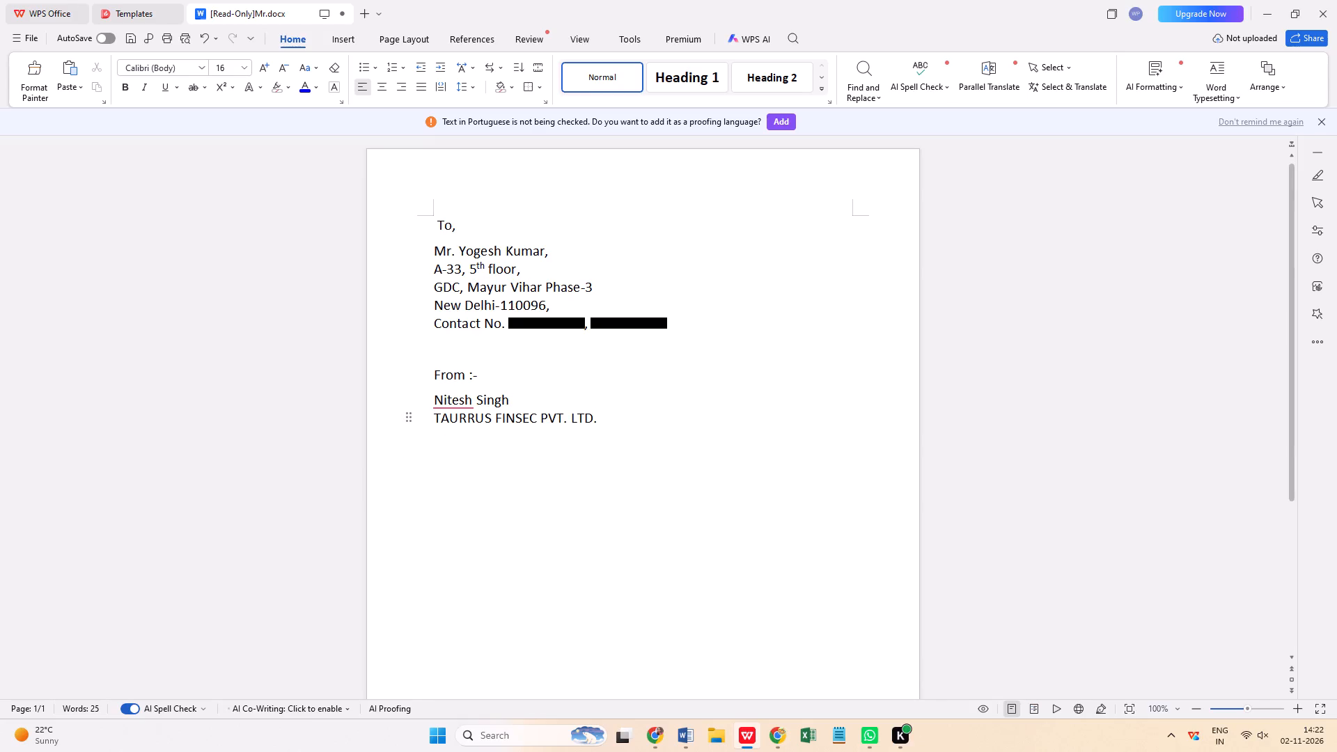
Add the sender's office address with city and postal code below the company name after a line break, capitalising "Tower" in the building name.
left_click(598, 416)
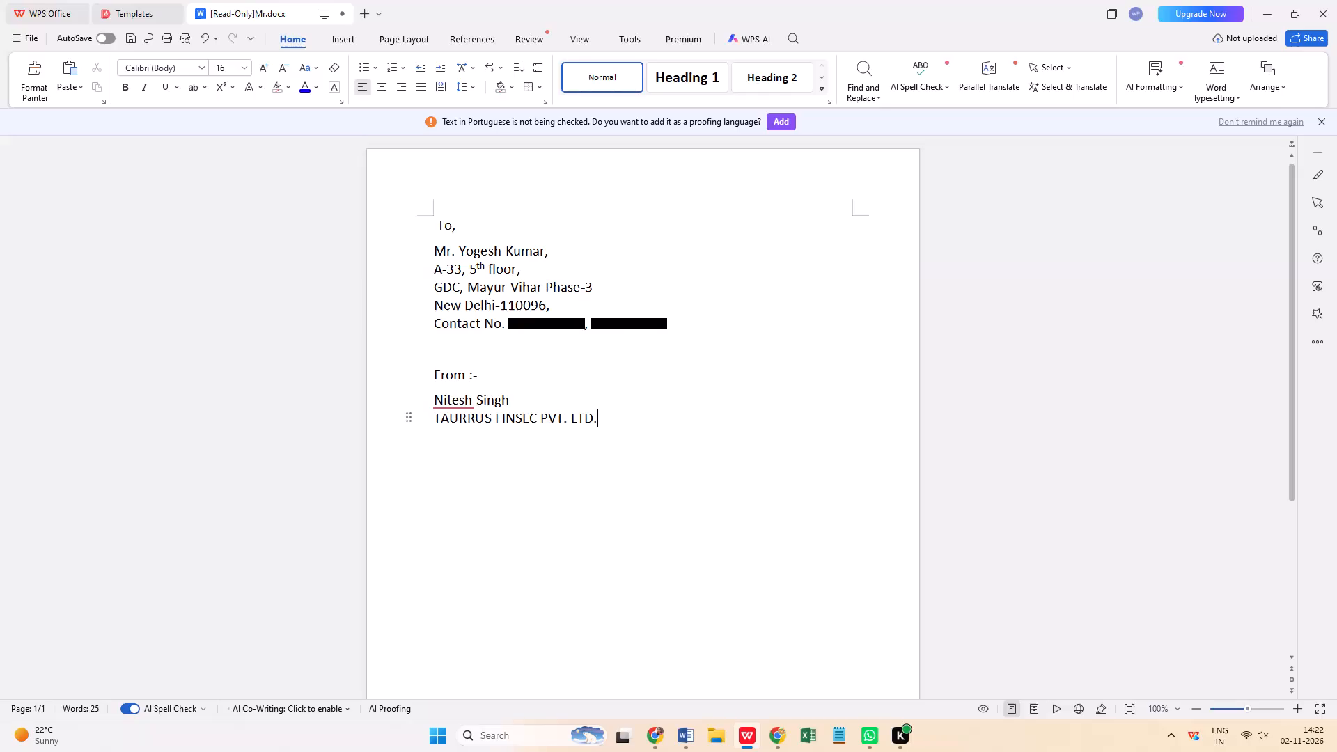
key("shift+Return")
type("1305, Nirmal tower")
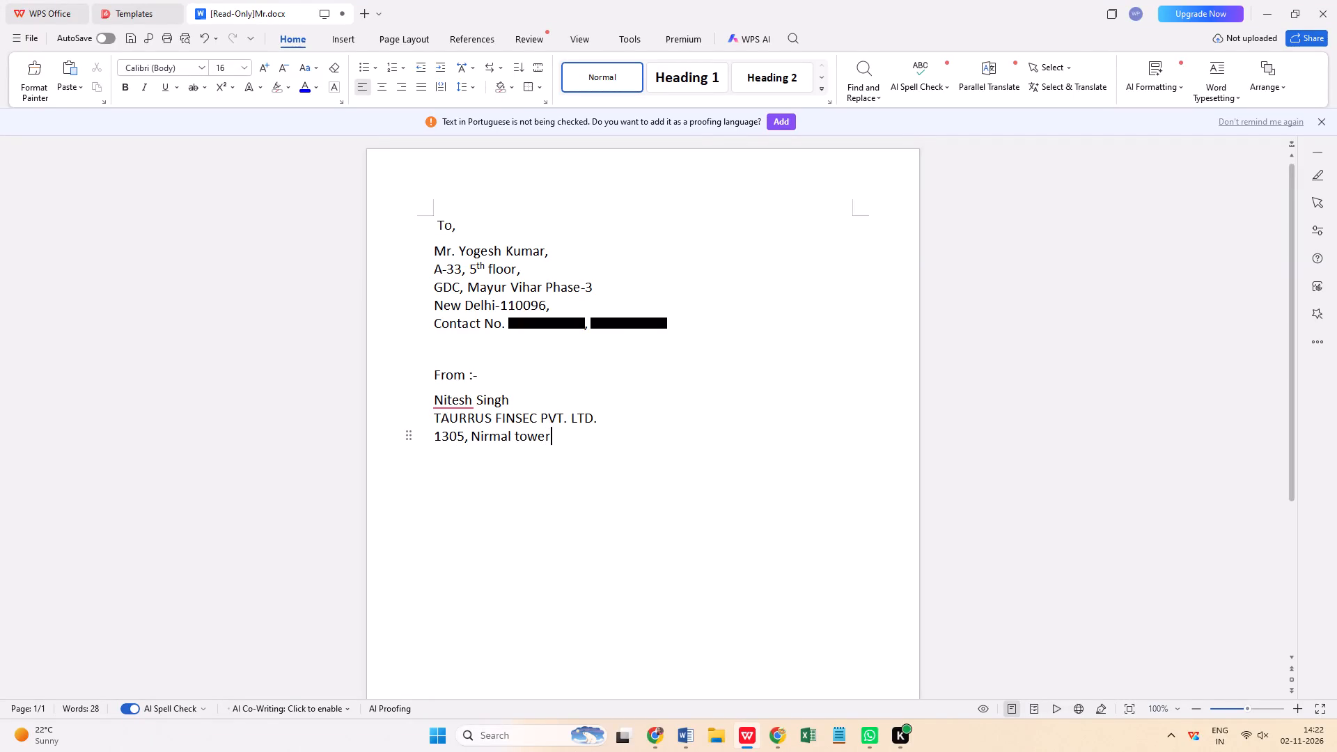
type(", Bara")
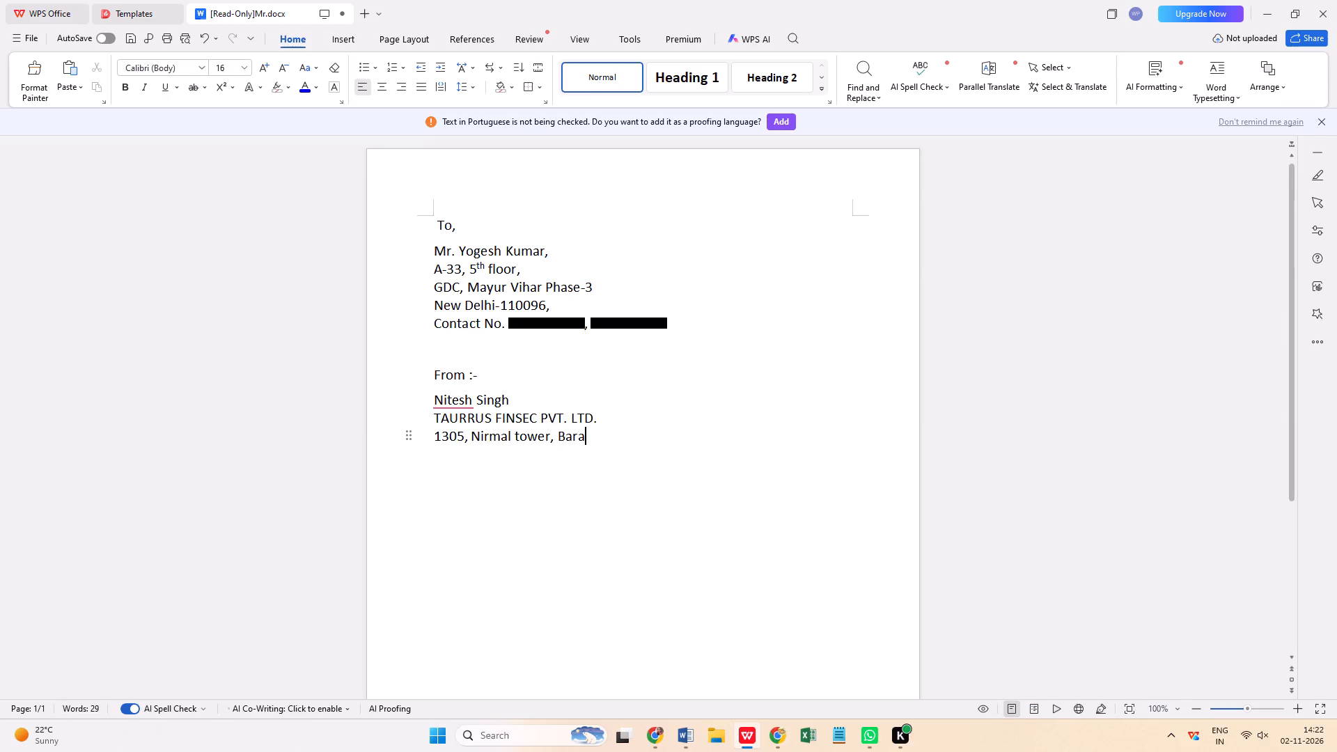
left_click(520, 437)
key("BackSpace")
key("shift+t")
left_click(589, 437)
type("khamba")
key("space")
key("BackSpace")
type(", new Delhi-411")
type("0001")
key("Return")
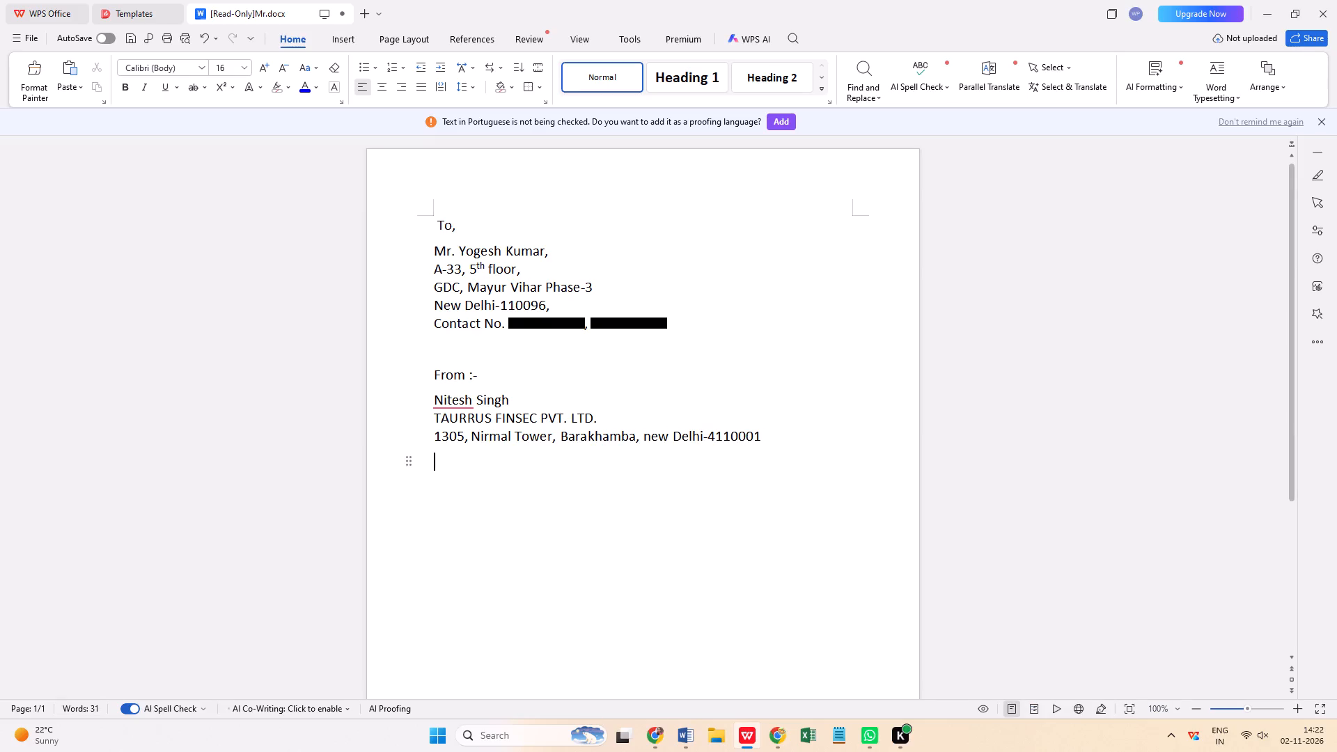
Delete the extra leading digit 4 from the postal code in the sender's address line.
left_click(715, 435)
key("BackSpace")
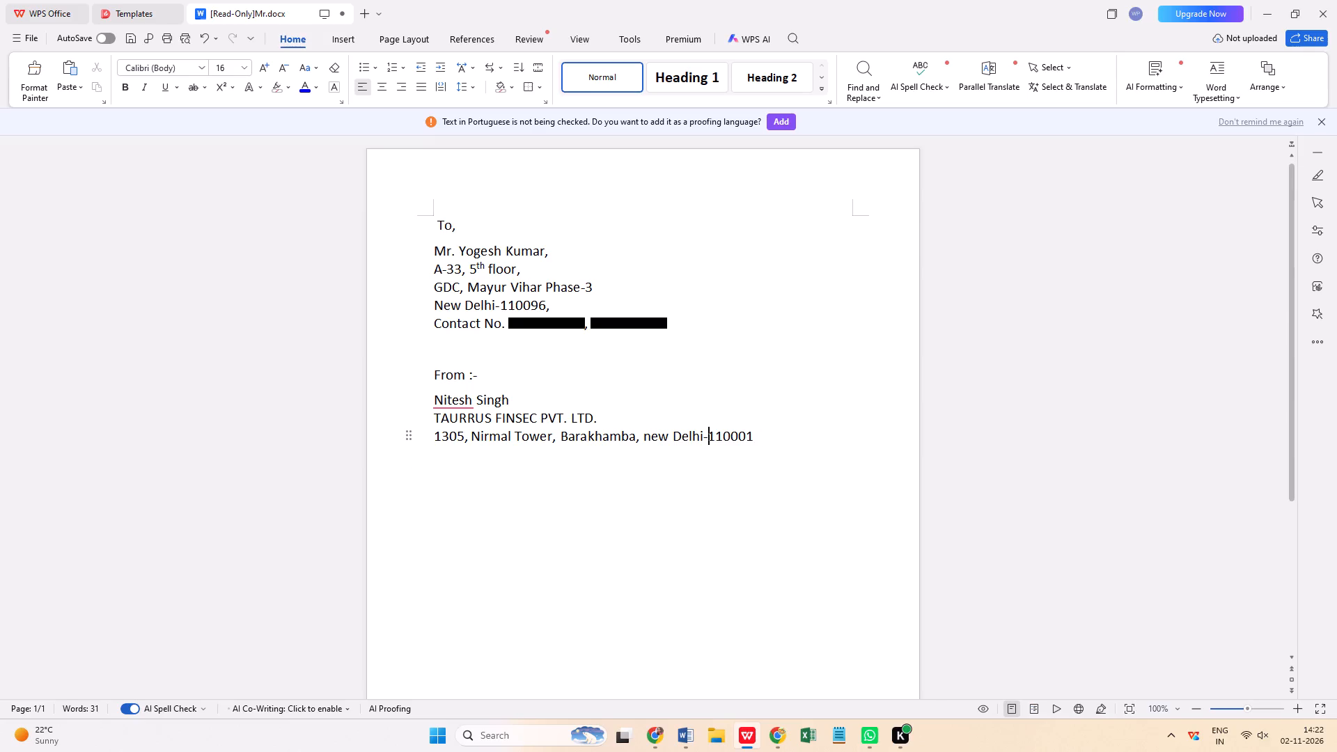
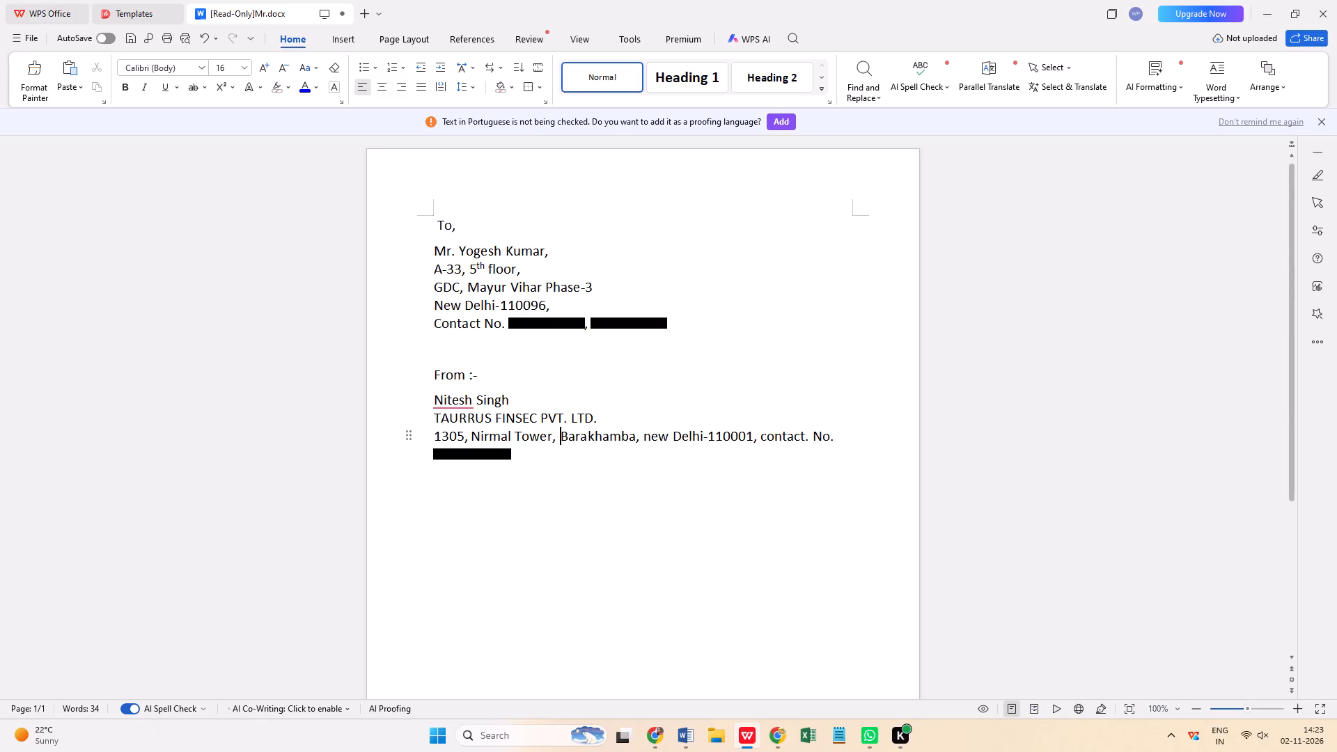
Insert a line break after the building name in the sender's address so the locality starts on its own line.
key("shift+Return")
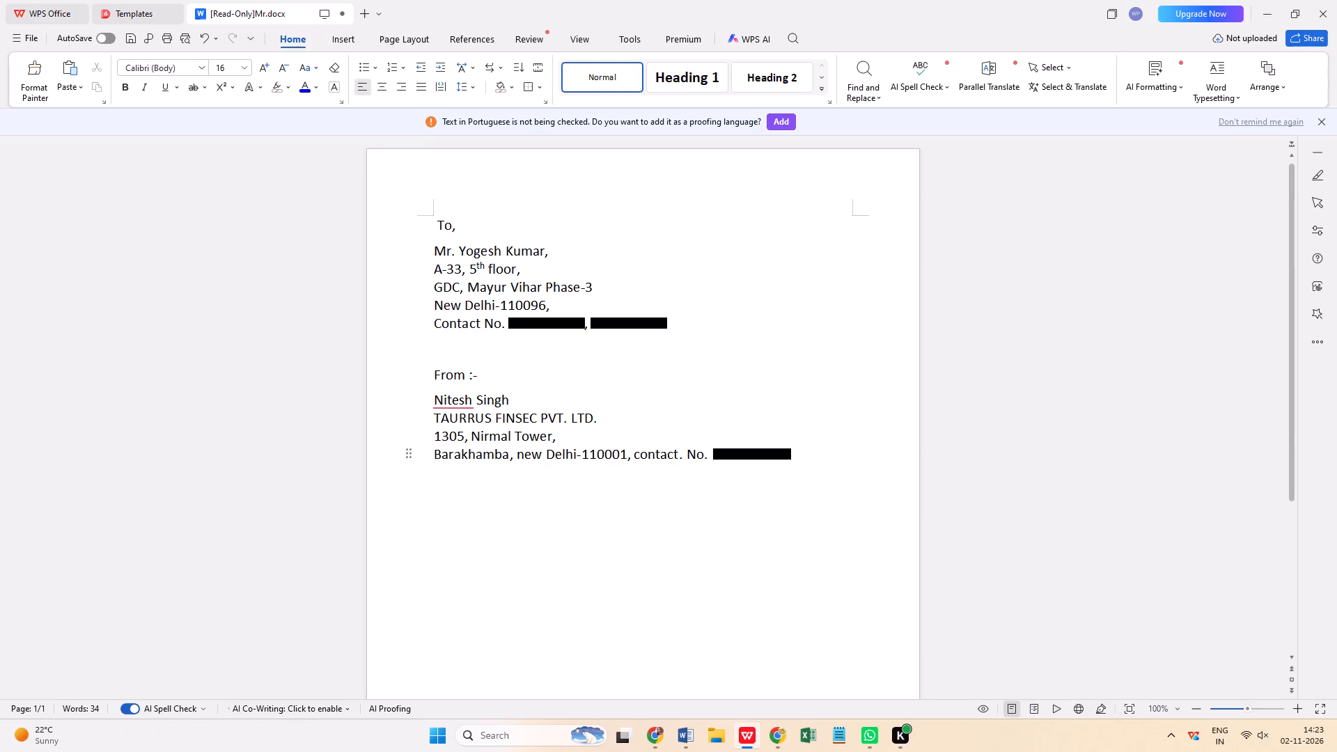
Capitalise the first letter of "New" in the city name of the sender's address.
left_click(524, 455)
key("BackSpace")
key("shift+n")
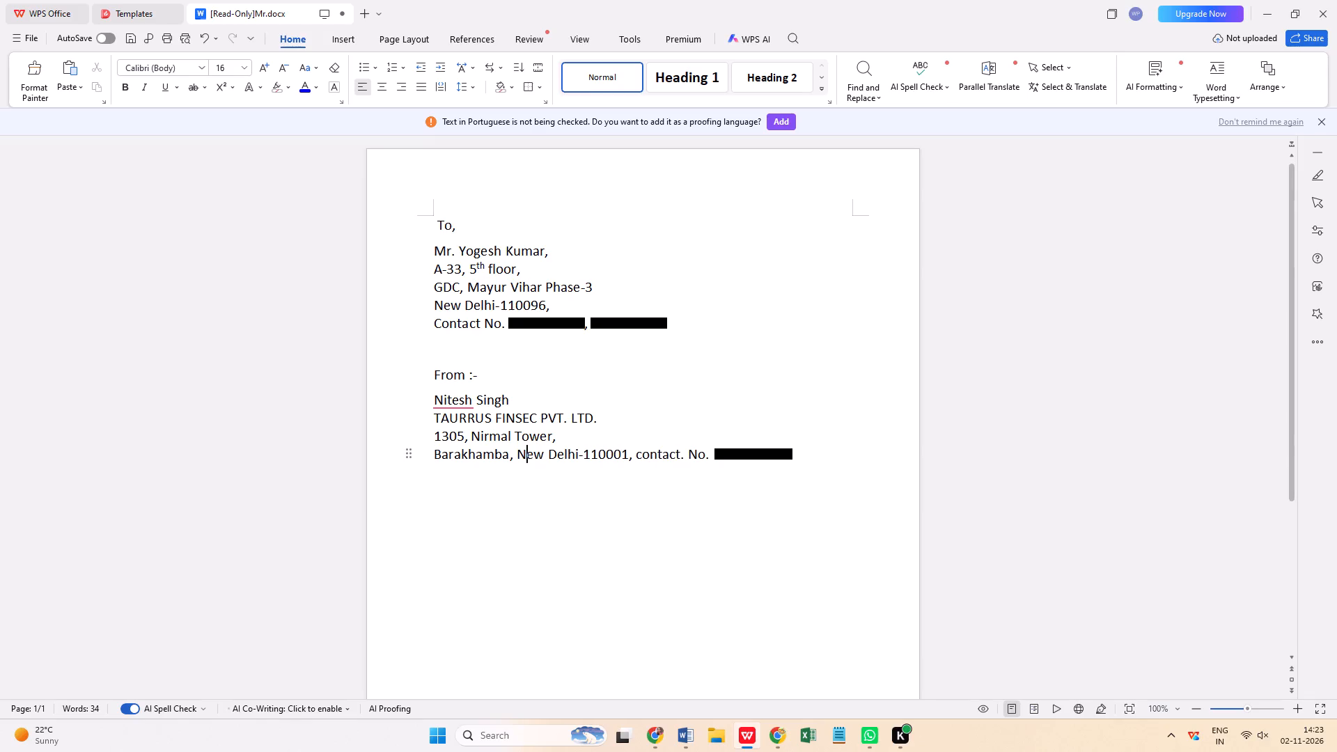
Move the sender's city and postal code onto their own line with a line break after the locality.
left_click(632, 453)
key("Left")
key("Left")
key("Left")
key("Left")
key("Left")
key("Left")
key("Left")
key("Left")
key("Left")
key("Left")
key("Left")
key("Left")
key("Left")
key("Left")
key("Left")
key("Left")
key("Left")
key("Left")
key("Right")
key("shift+Return")
Move the sender's contact number onto its own line with a line break, and remove the trailing space and comma after the postal code.
left_click(547, 473)
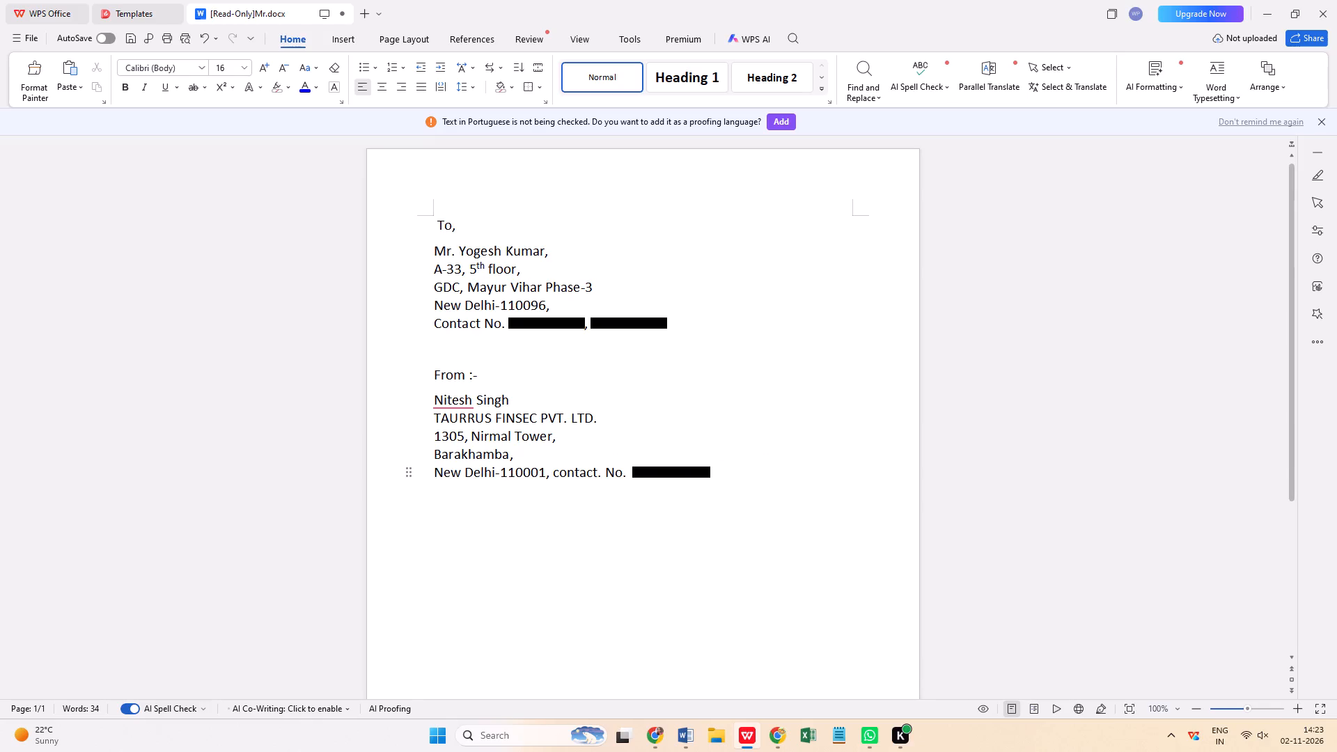
left_click(553, 472)
key("shift+Return")
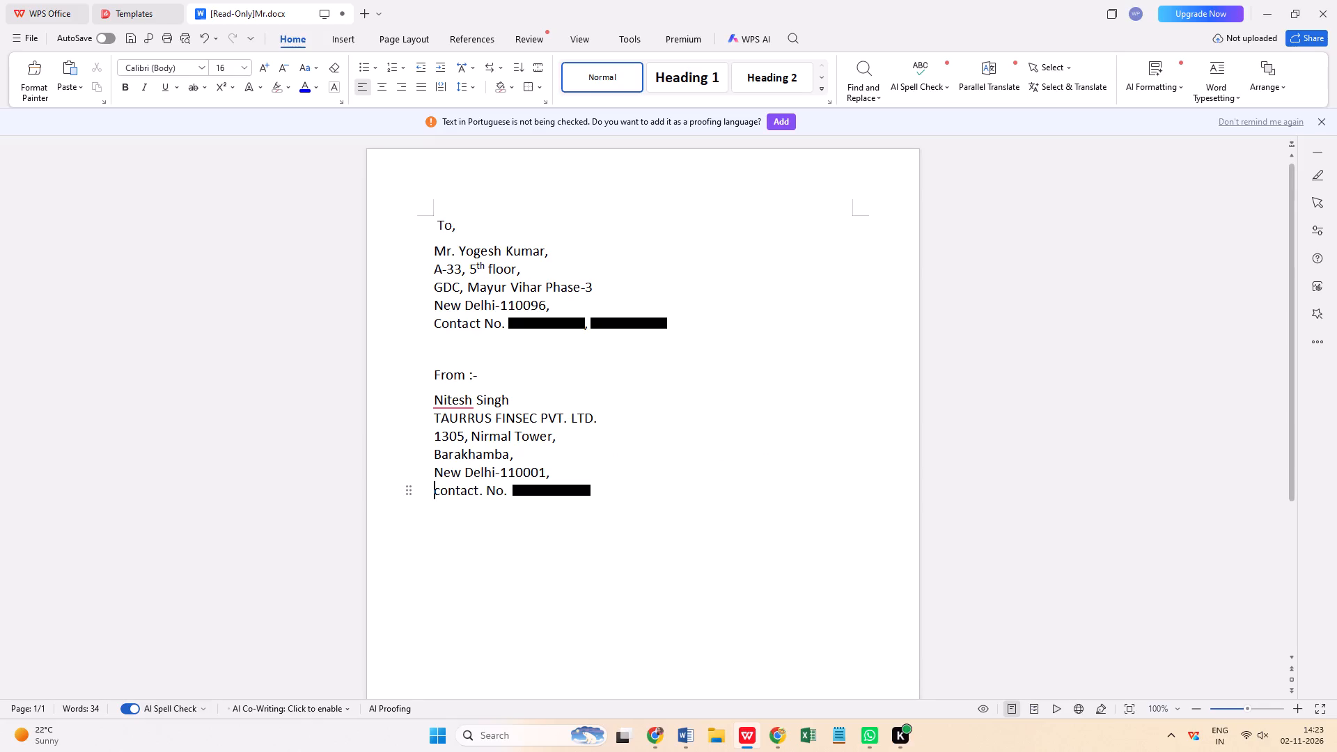
left_click(554, 471)
key("BackSpace")
key("BackSpace")
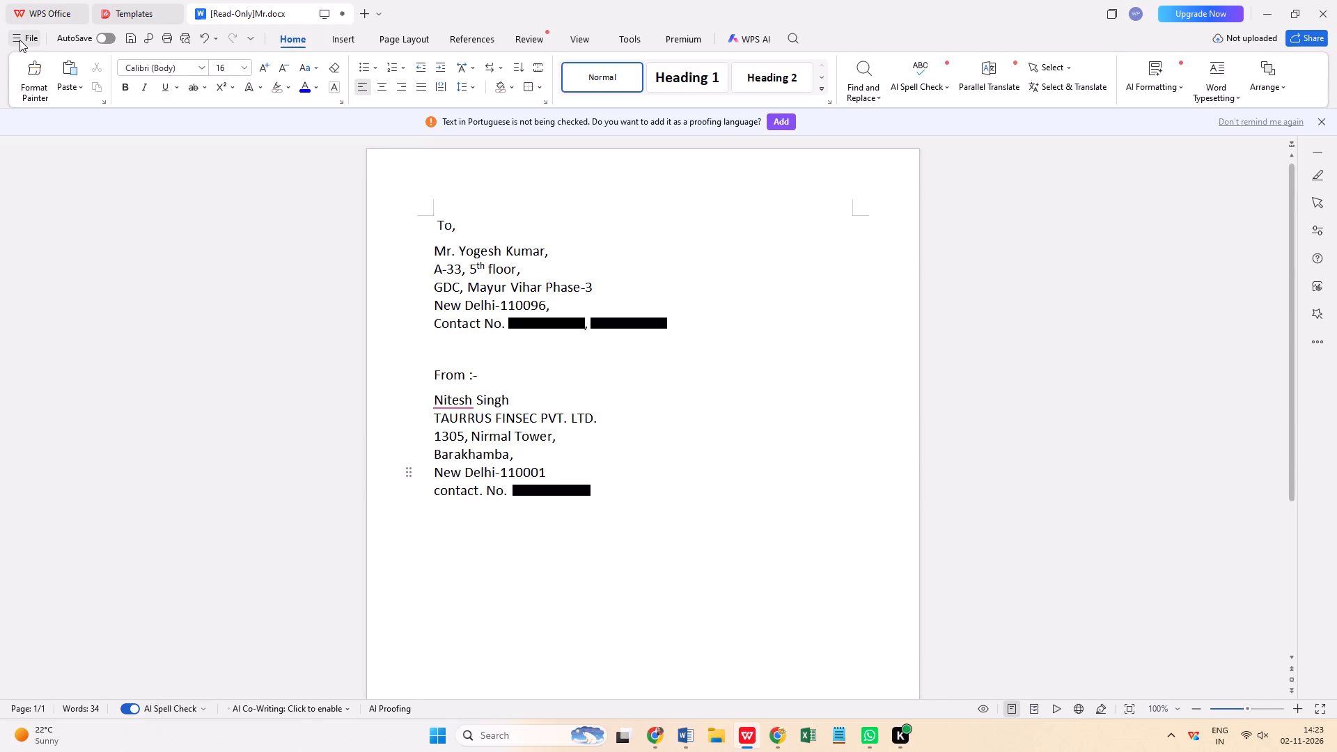
Save the read-only document through Save As to the Desktop as Mr.docx, in Word Documents (*.docx) format.
left_click(19, 40)
left_click(33, 141)
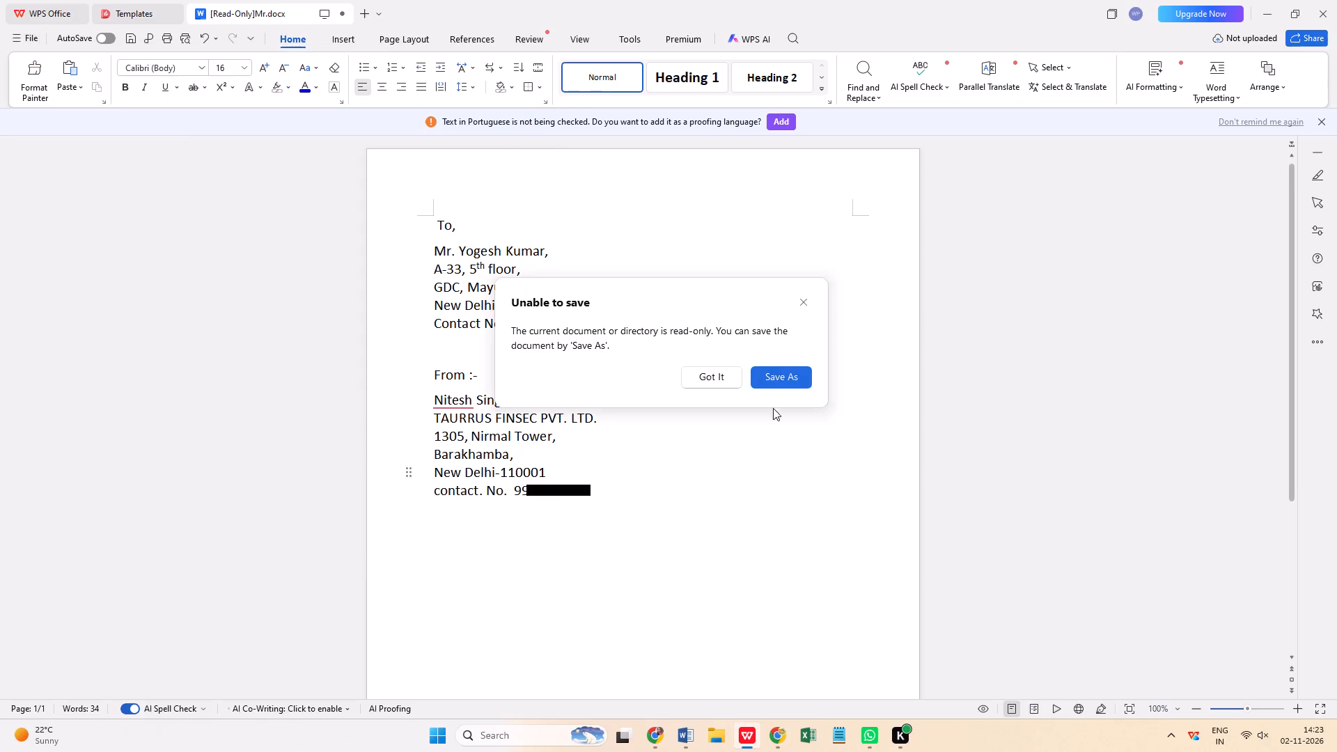
left_click(793, 372)
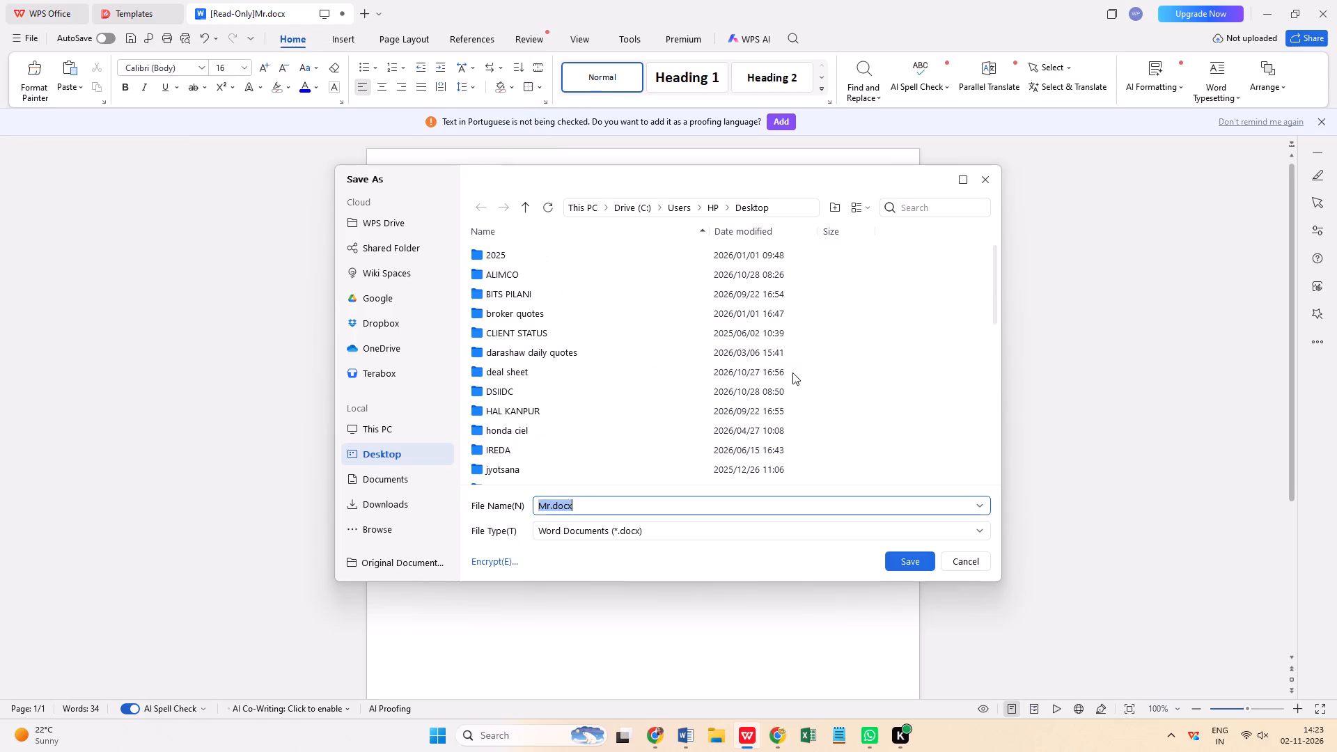
left_click(428, 455)
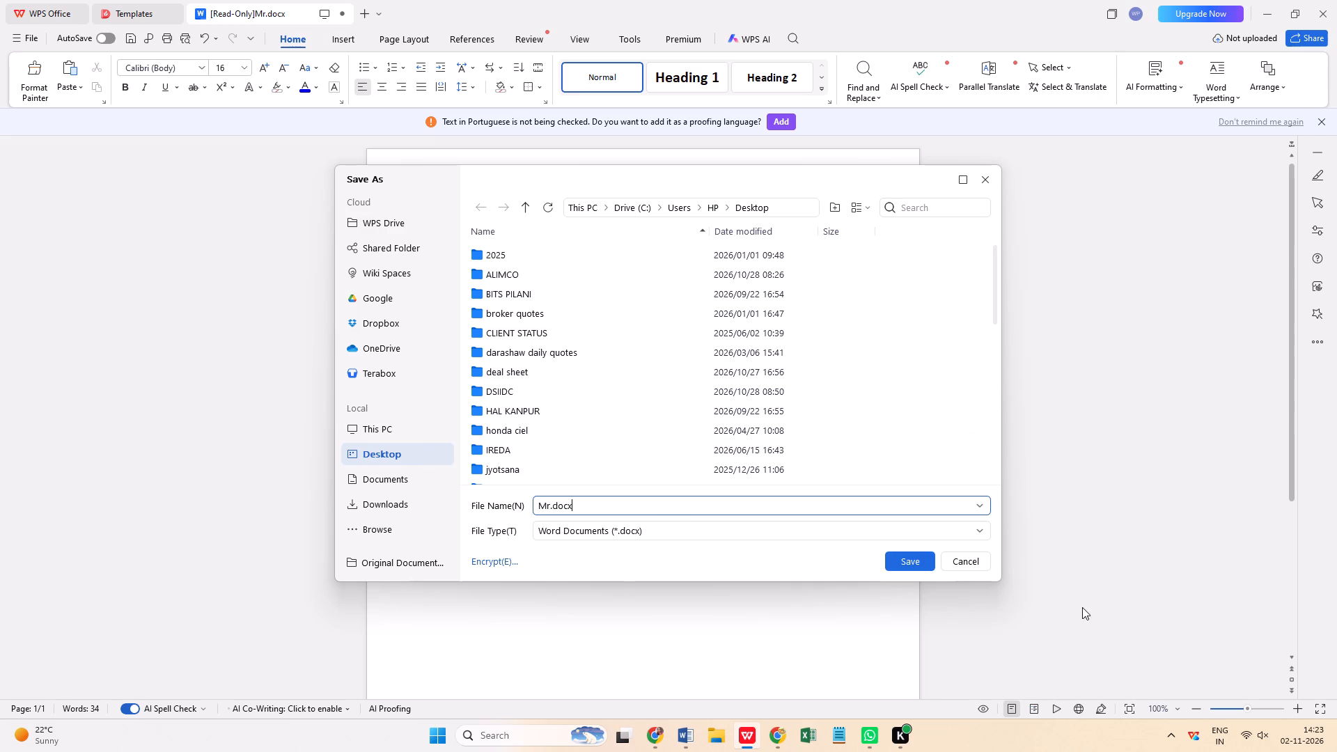
left_click(914, 565)
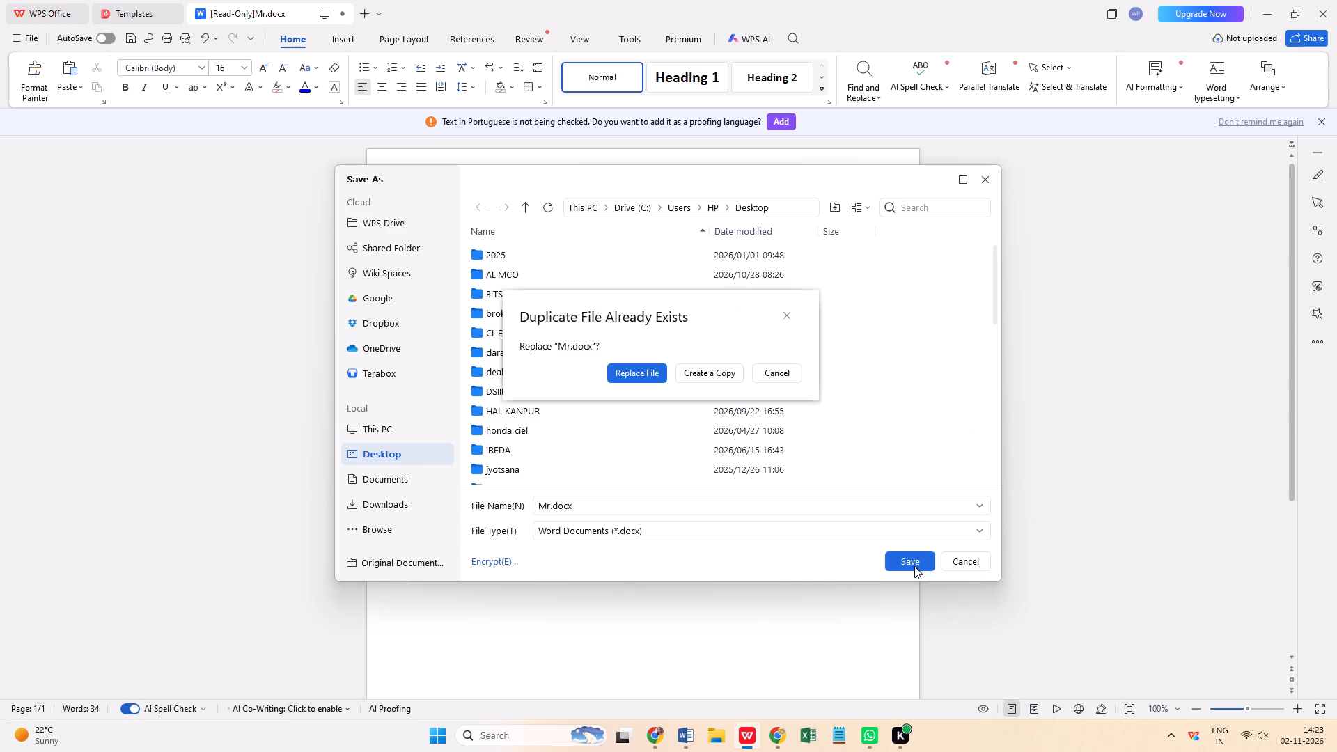
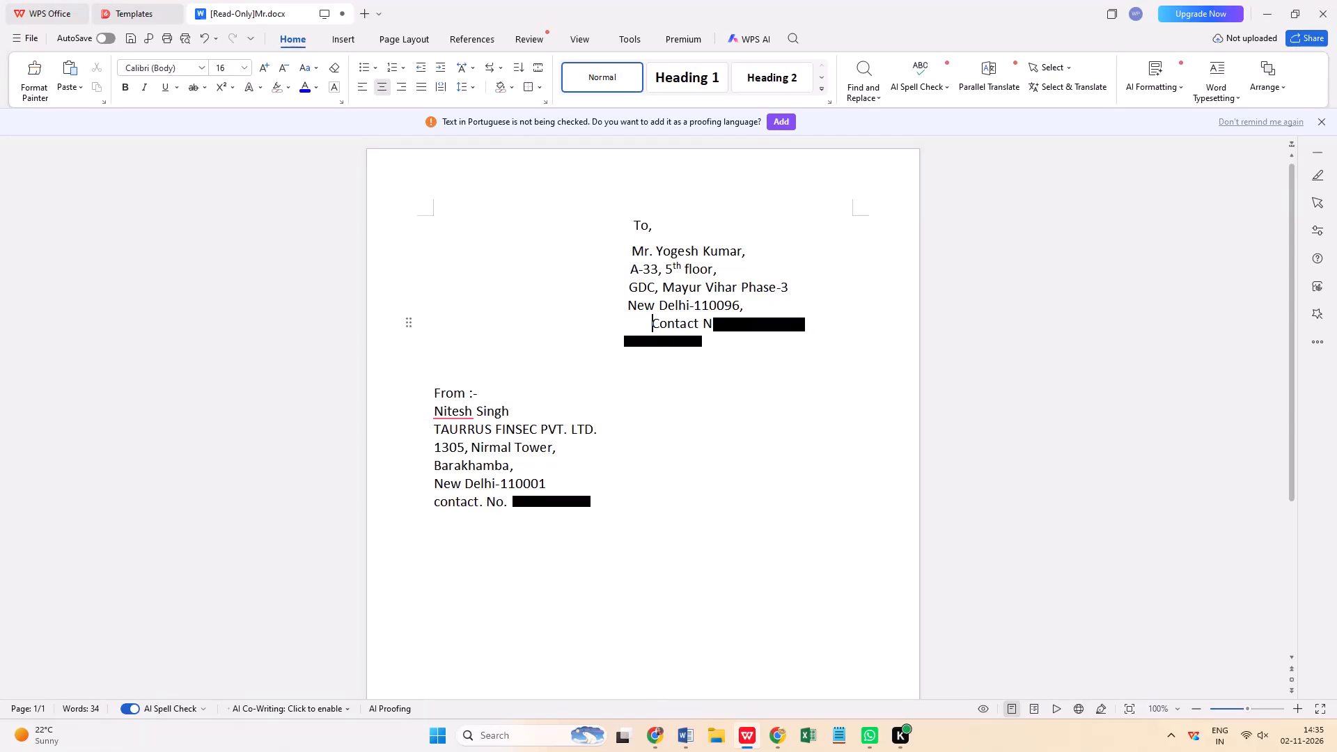
Remove the extra leading spaces before the recipient's "Contact No." so that line aligns with the address lines above it.
key("BackSpace")
key("BackSpace")
key("BackSpace")
key("BackSpace")
key("BackSpace")
key("BackSpace")
key("BackSpace")
key("BackSpace")
key("BackSpace")
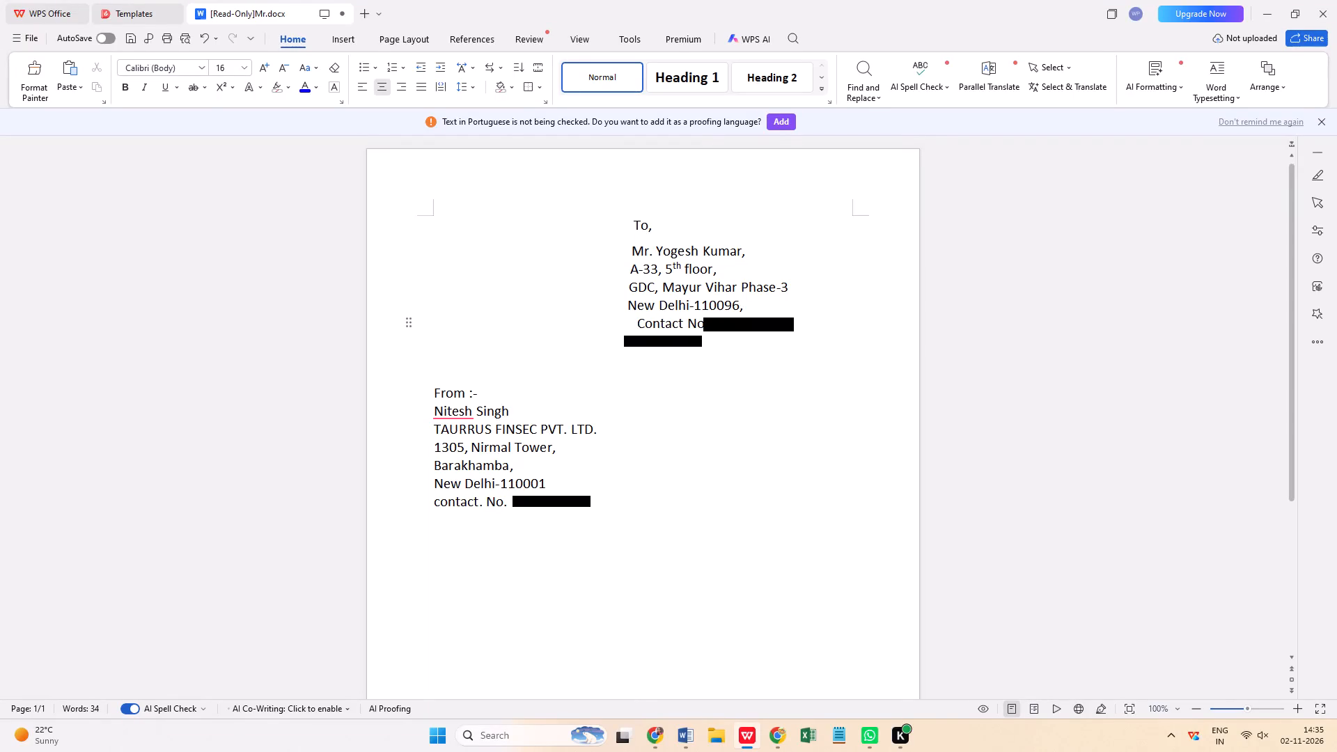
key("BackSpace")
key("BackSpace")
key("BackSpace")
key("BackSpace")
key("BackSpace")
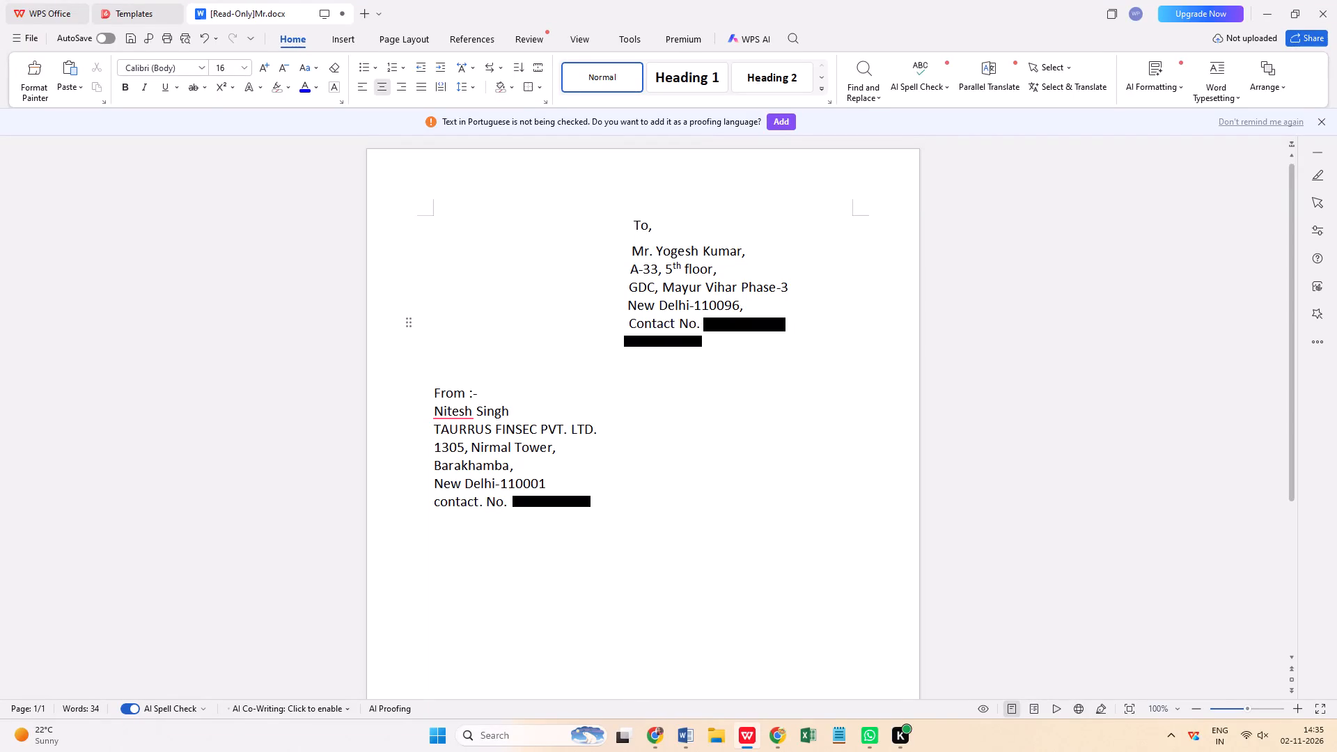
Indent the recipient's second contact number with leading spaces so it sits directly beneath the first number.
key("Down")
key("Left")
key("space")
key("space")
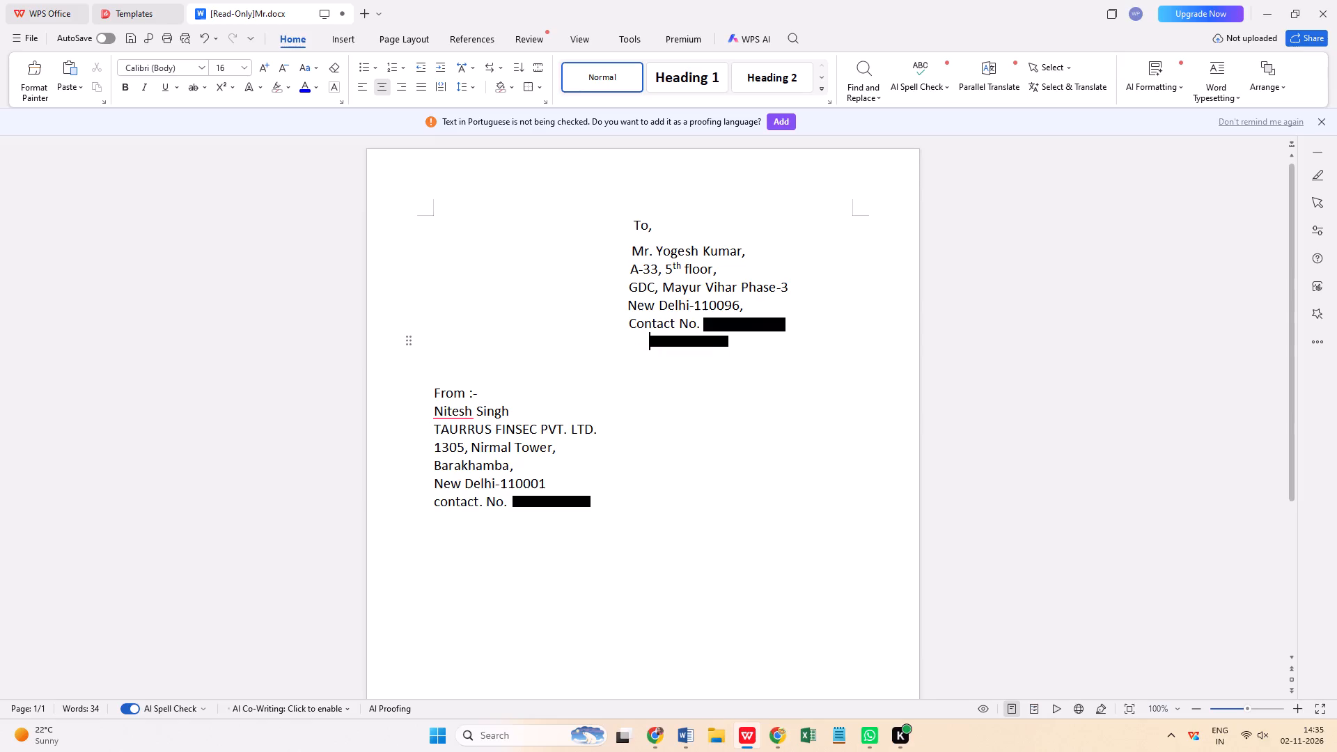
key("space")
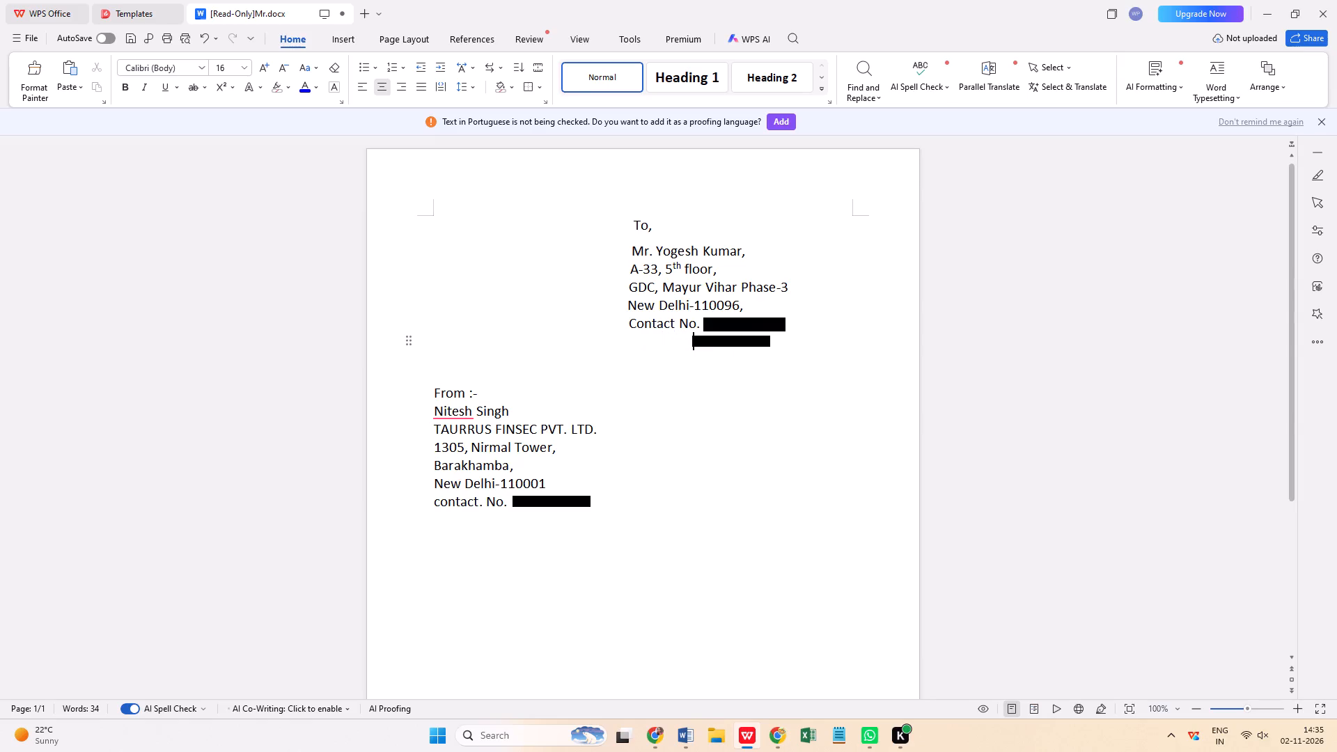
key("space")
key("space")
key("space")
key("space")
key("space")
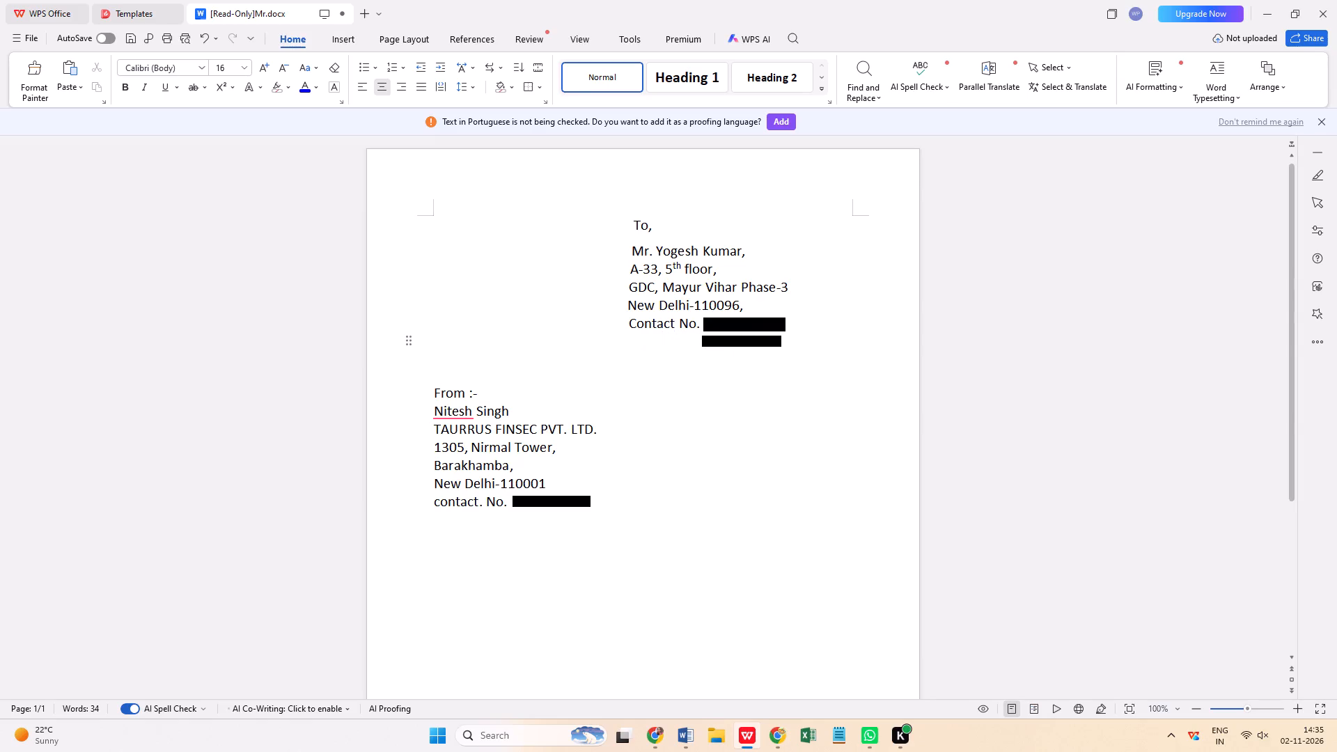
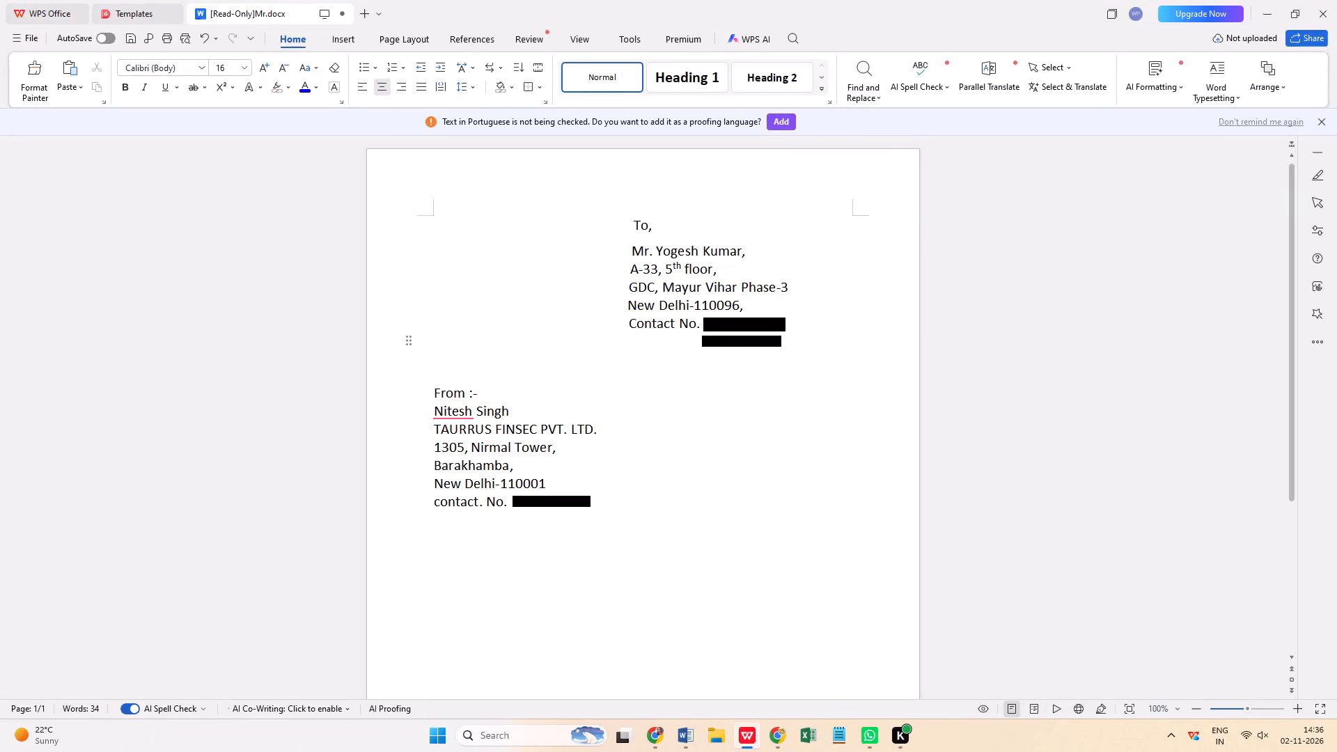
Shift the recipient's name line in the "To," block further right by adding leading spaces before "Mr.".
left_click_drag(627, 225, 778, 352)
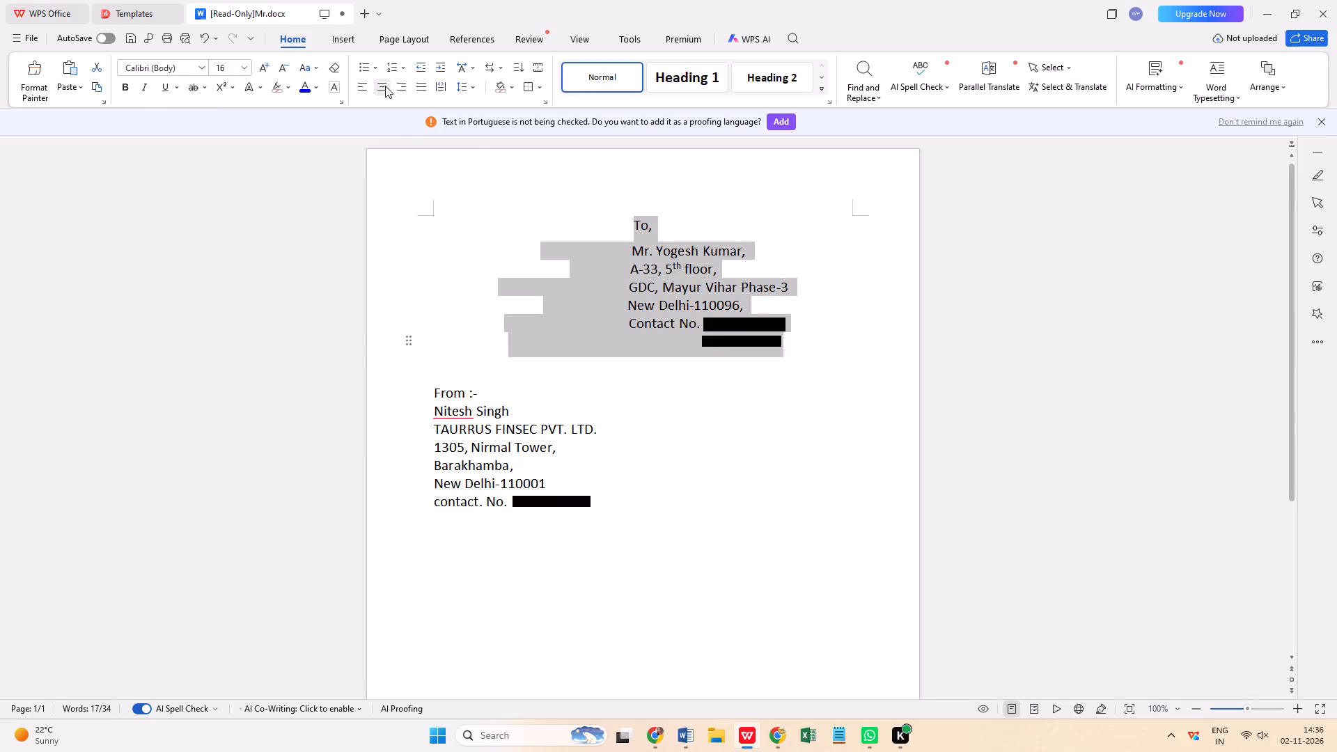
left_click(726, 197)
left_click(631, 252)
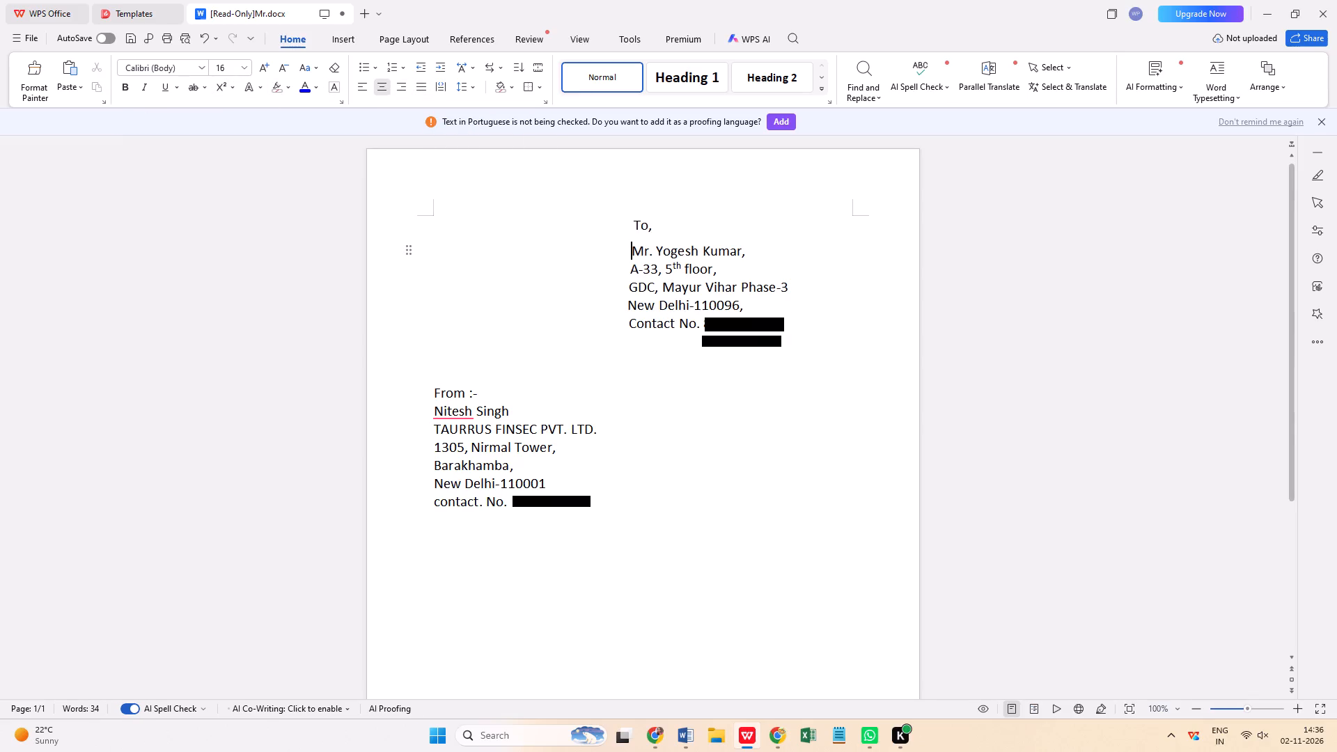
key("BackSpace")
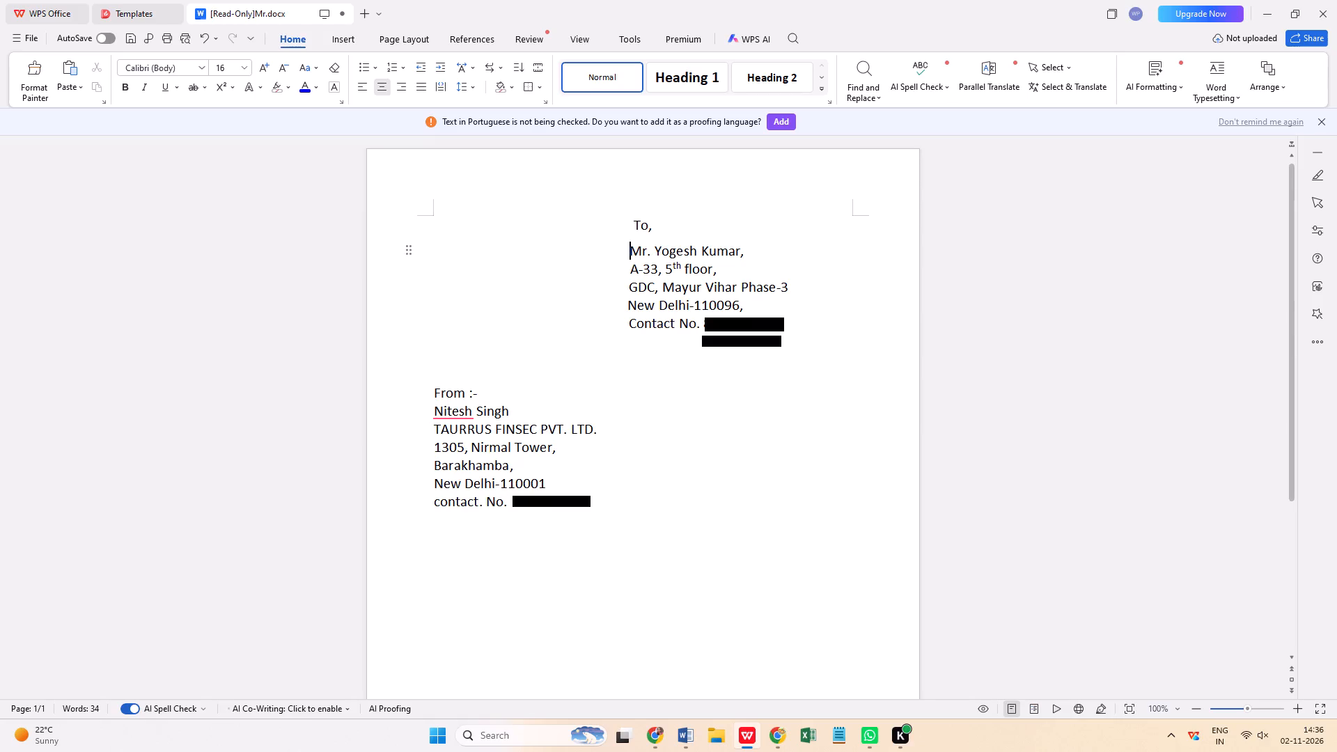
key("space")
key("space")
key("space")
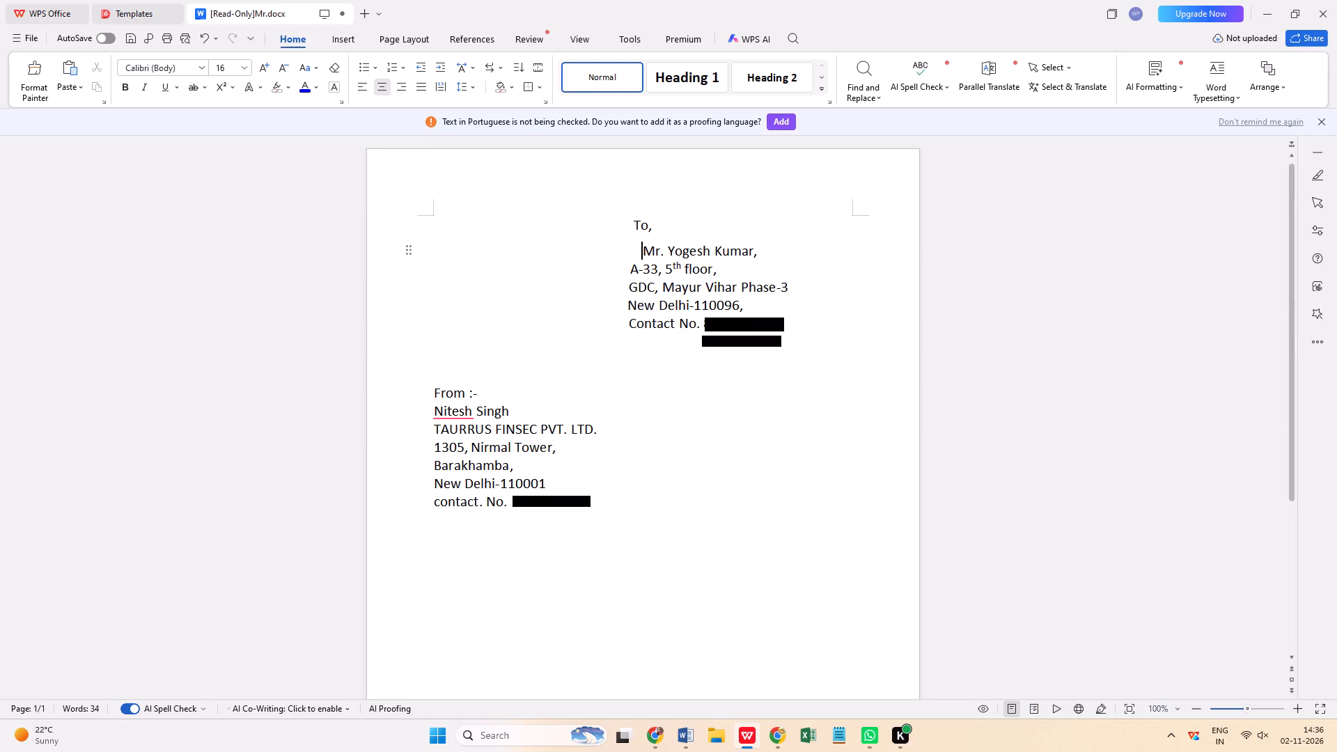
key("space")
key("space")
Indent the recipient's floor line with leading spaces so it starts roughly beneath the recipient's name.
left_click(627, 273)
key("space")
key("space")
key("space")
key("space")
key("space")
key("space")
key("space")
key("space")
key("space")
key("space")
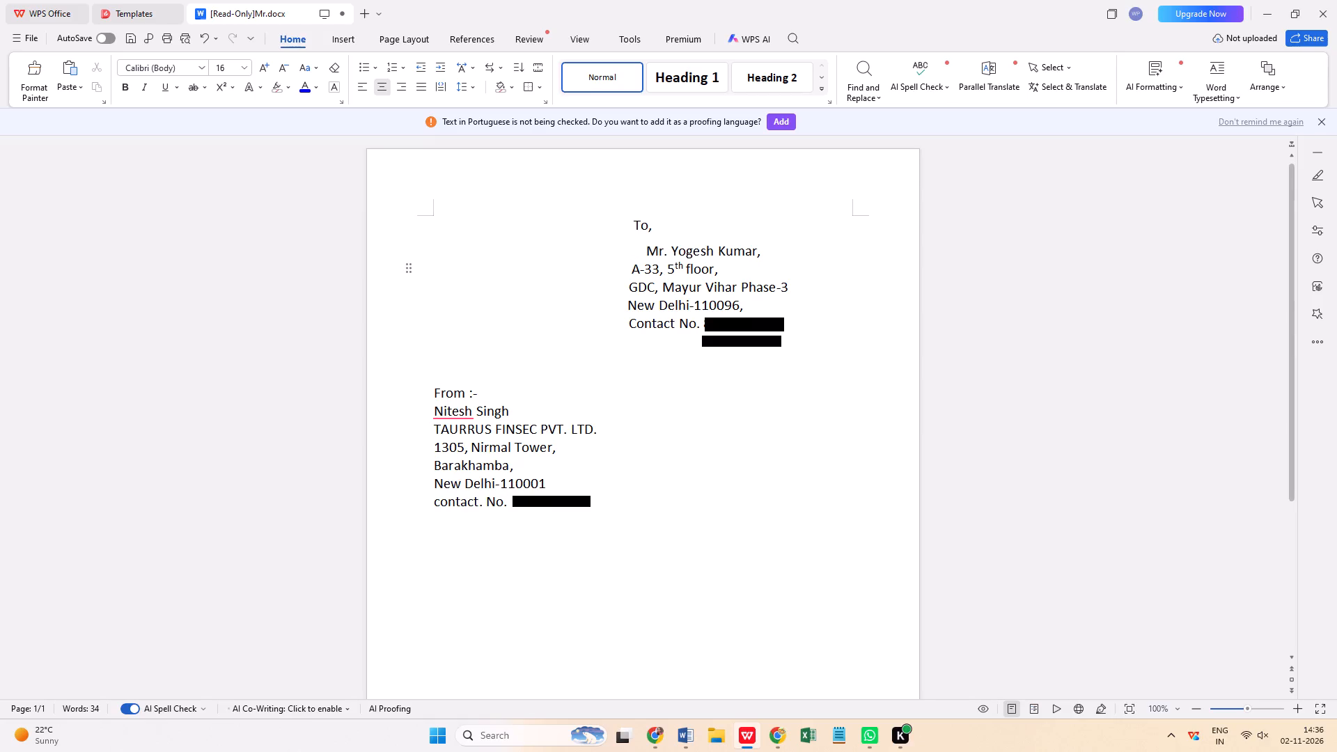
key("space")
key("space")
key("space")
key("space")
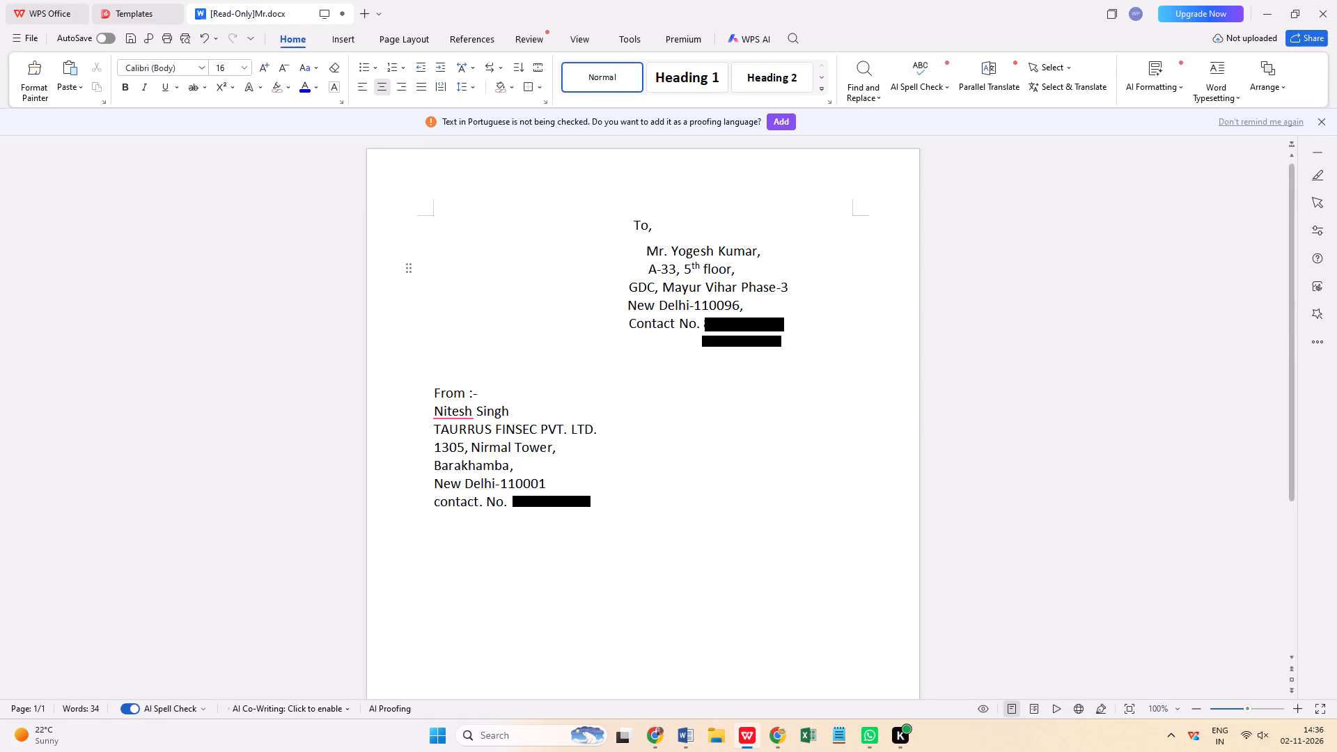
Indent the recipient's area line, starting with "GDC", with leading spaces to match the floor line above it.
left_click(623, 283)
key("space")
key("space")
key("space")
key("space")
key("space")
key("space")
key("space")
key("space")
key("space")
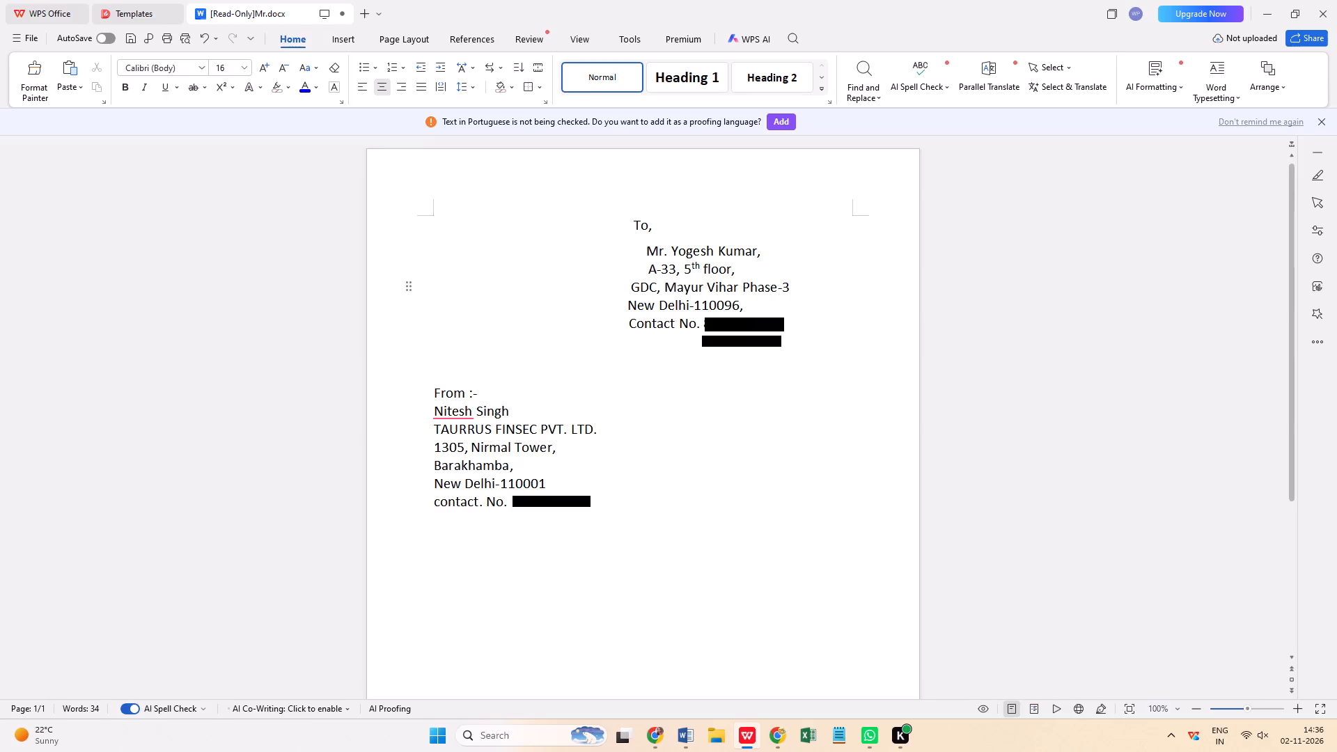
key("space")
key("space")
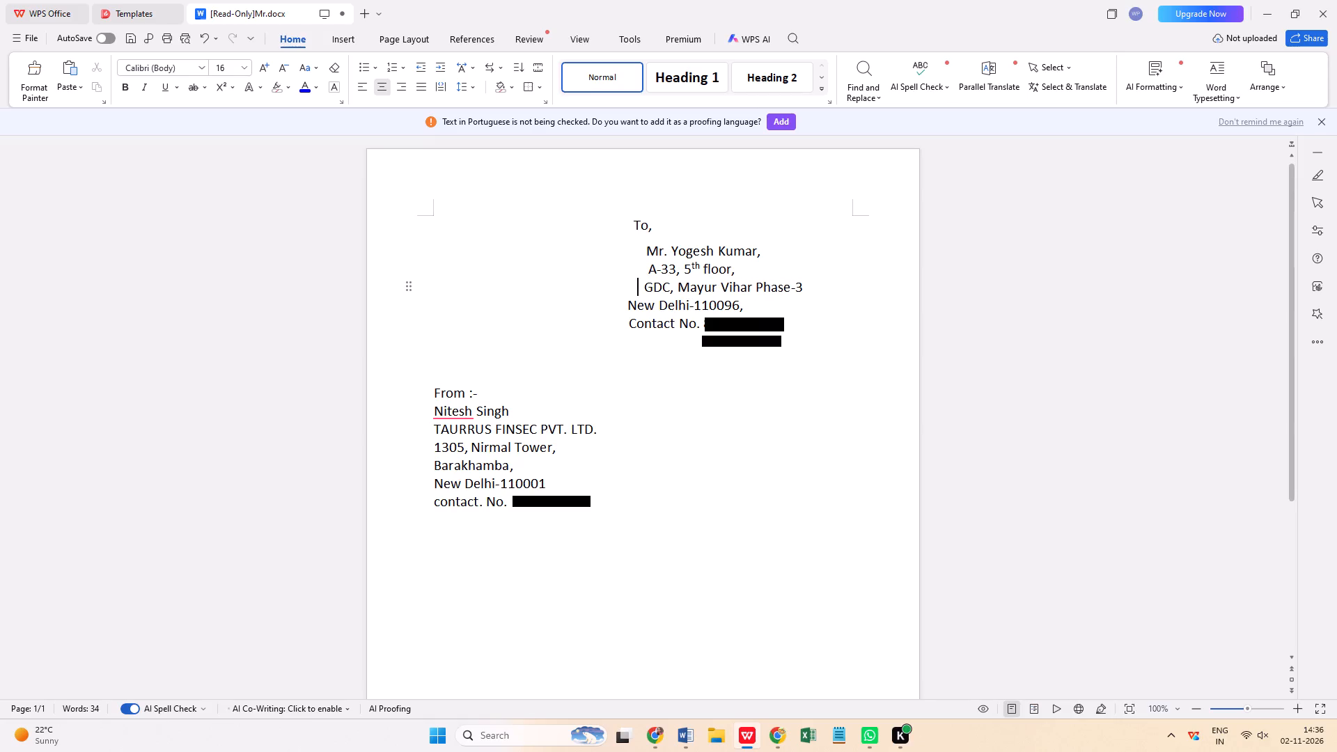
Indent the recipient's city and postcode line with leading spaces so it starts directly beneath the area line.
left_click(627, 306)
key("space")
key("space")
key("space")
key("space")
key("space")
key("space")
key("space")
key("space")
key("space")
key("space")
key("space")
key("space")
key("space")
key("space")
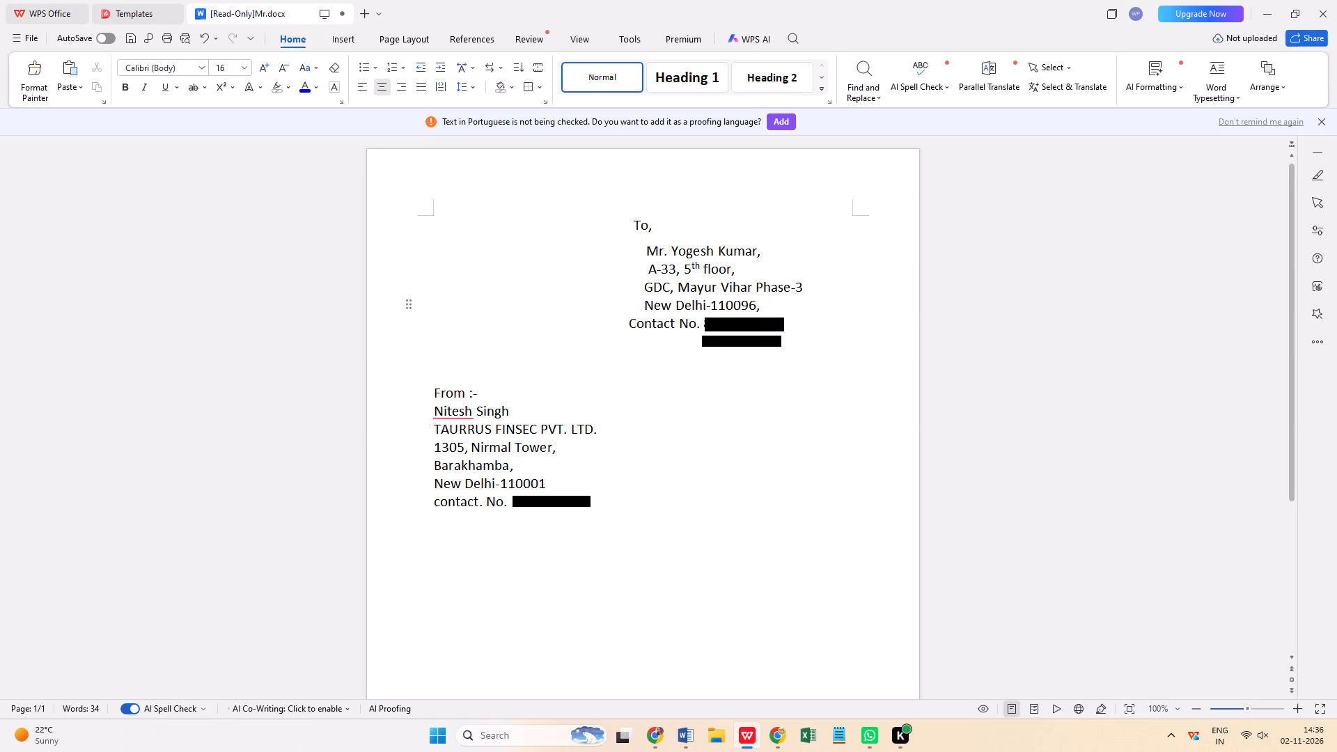
Indent the recipient's "Contact No." line with leading spaces so it lines up with the city line above.
left_click(630, 320)
key("space")
key("space")
key("space")
key("space")
key("space")
key("space")
key("space")
key("space")
key("space")
key("space")
key("space")
key("space")
key("space")
key("space")
key("space")
Add leading spaces before the recipient's second contact number so it sits beneath the first number again.
left_click(701, 342)
key("space")
key("space")
key("space")
key("space")
key("space")
key("space")
key("space")
key("space")
key("space")
key("space")
key("space")
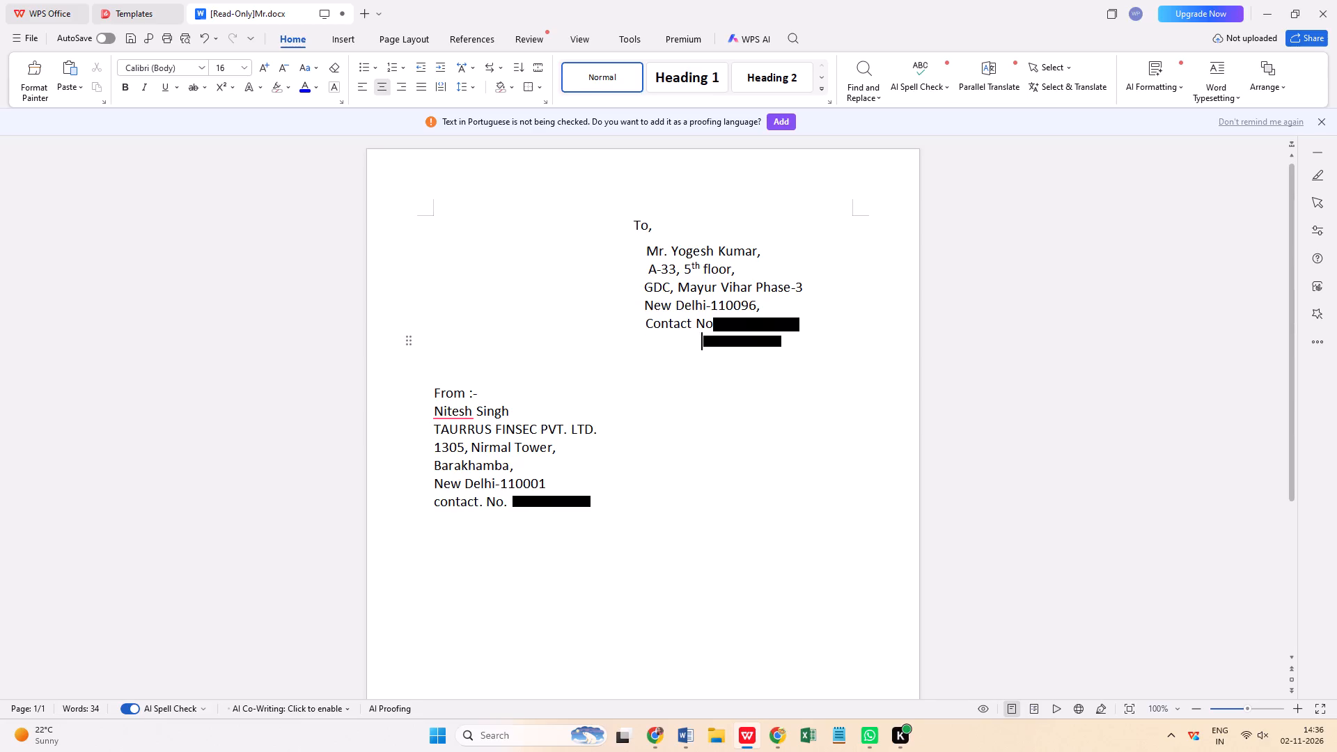
key("space")
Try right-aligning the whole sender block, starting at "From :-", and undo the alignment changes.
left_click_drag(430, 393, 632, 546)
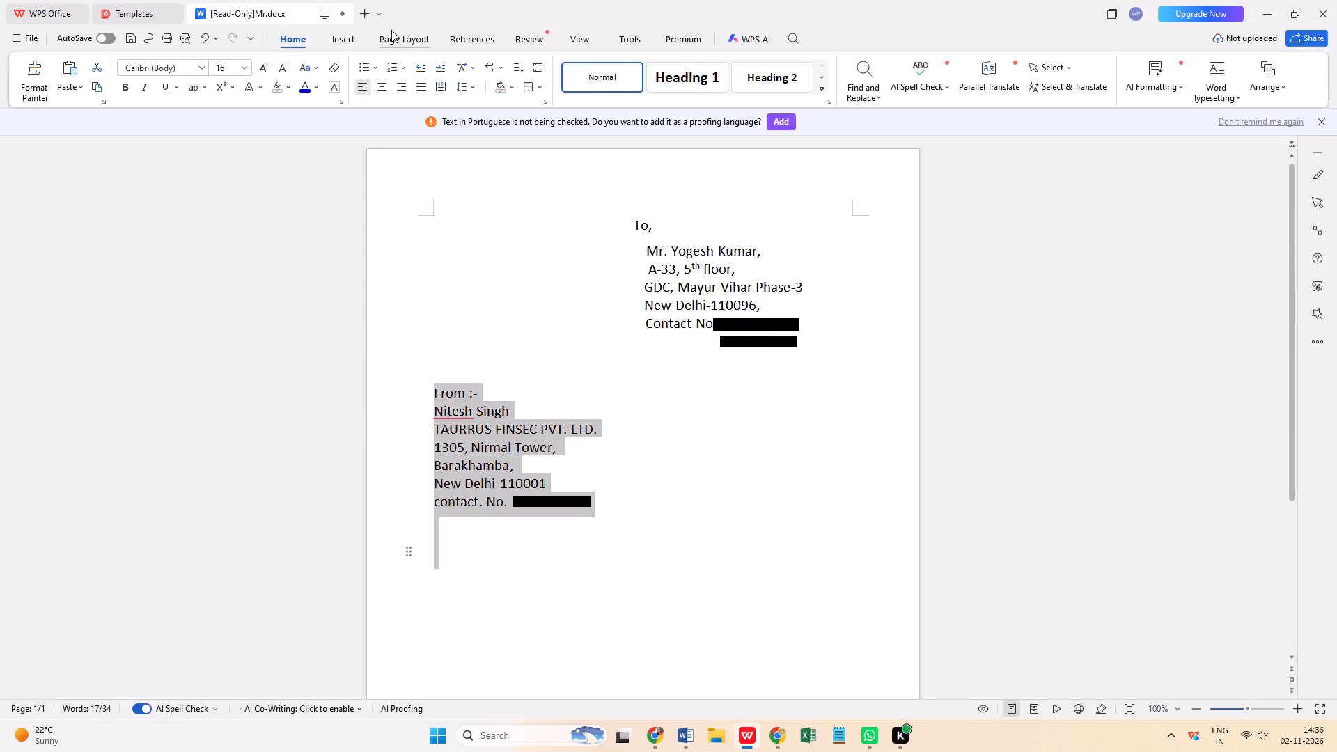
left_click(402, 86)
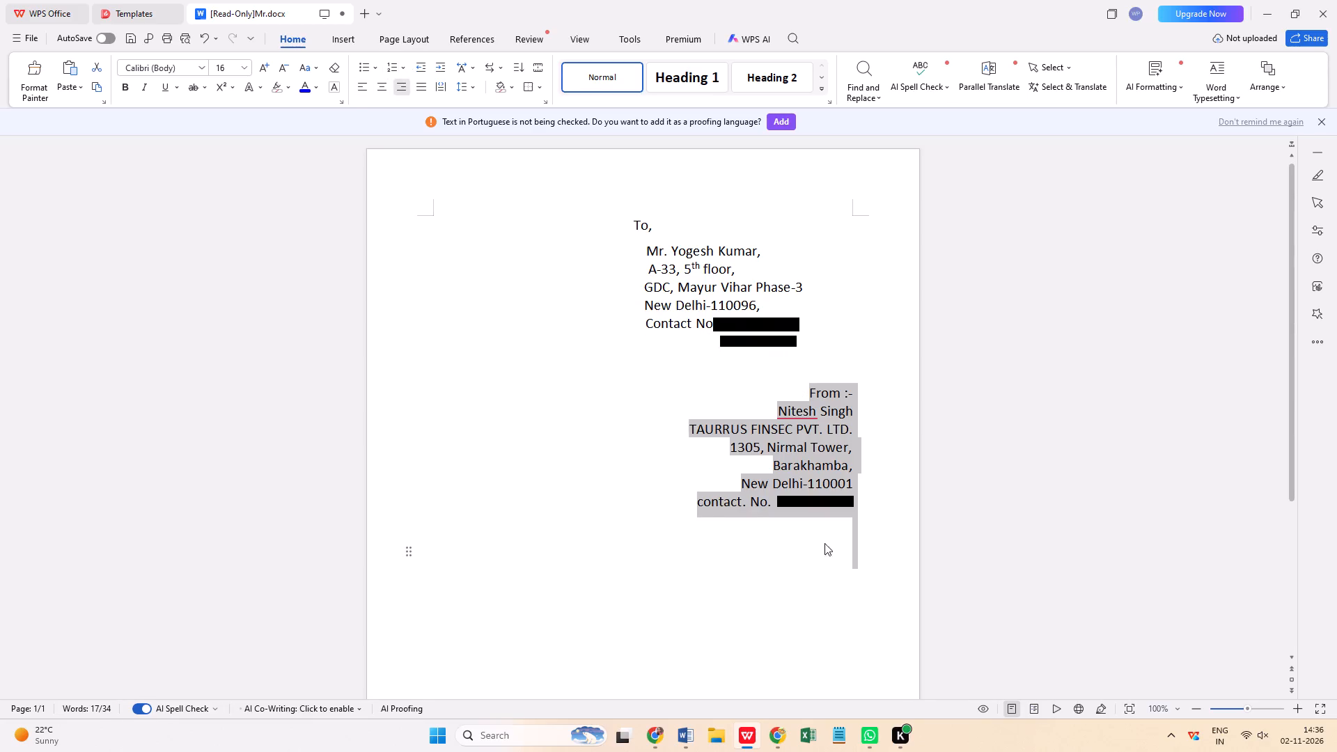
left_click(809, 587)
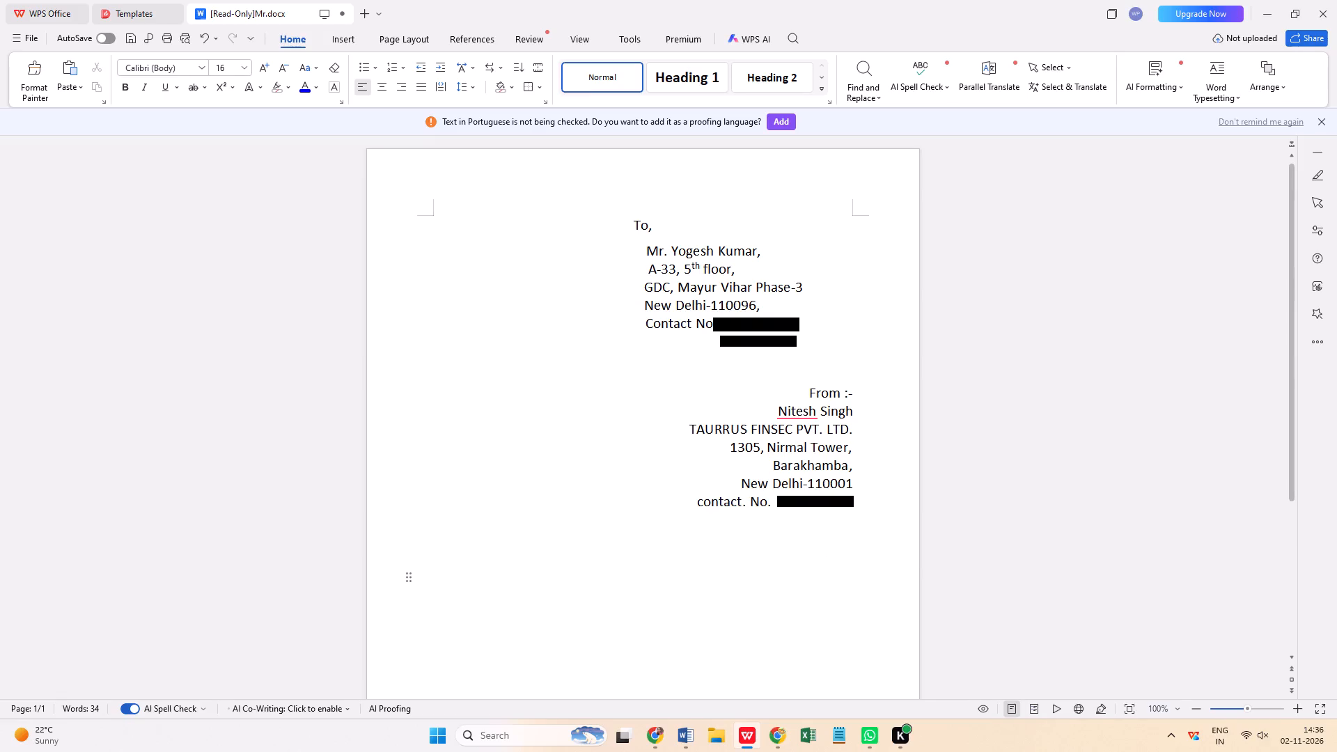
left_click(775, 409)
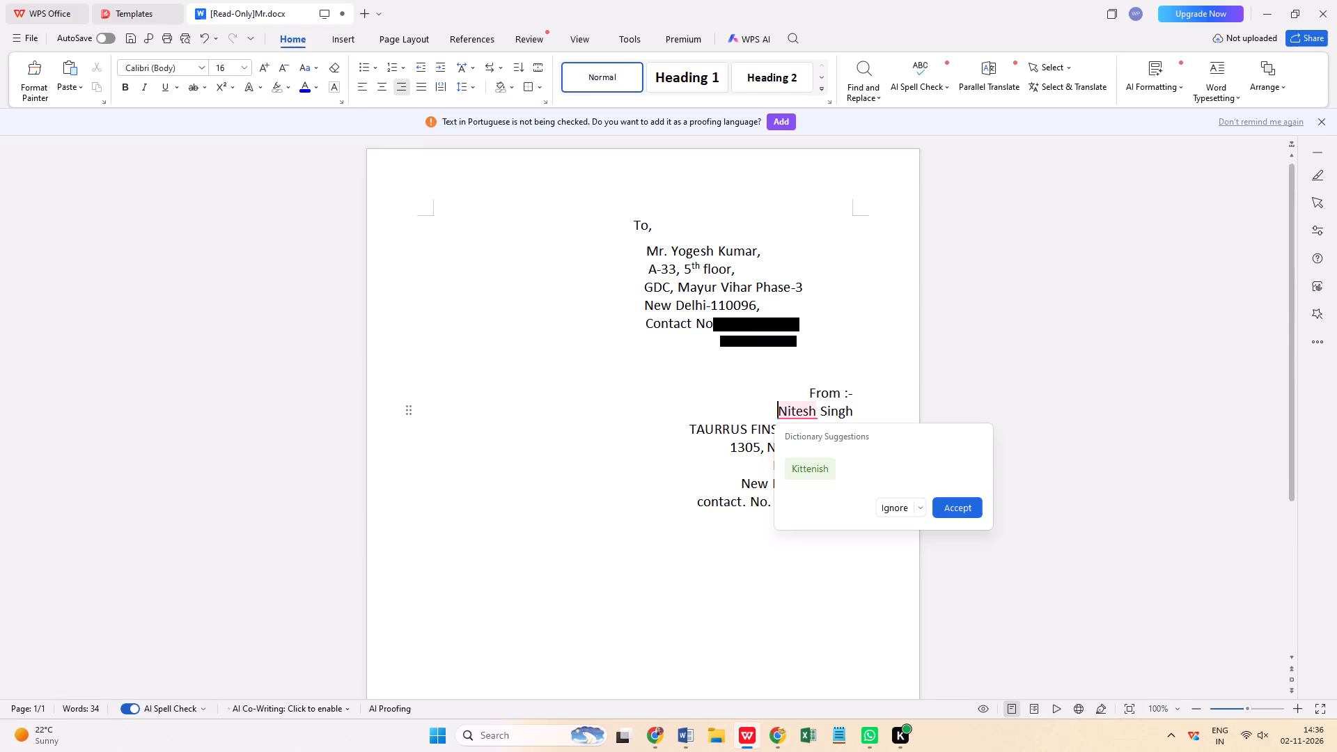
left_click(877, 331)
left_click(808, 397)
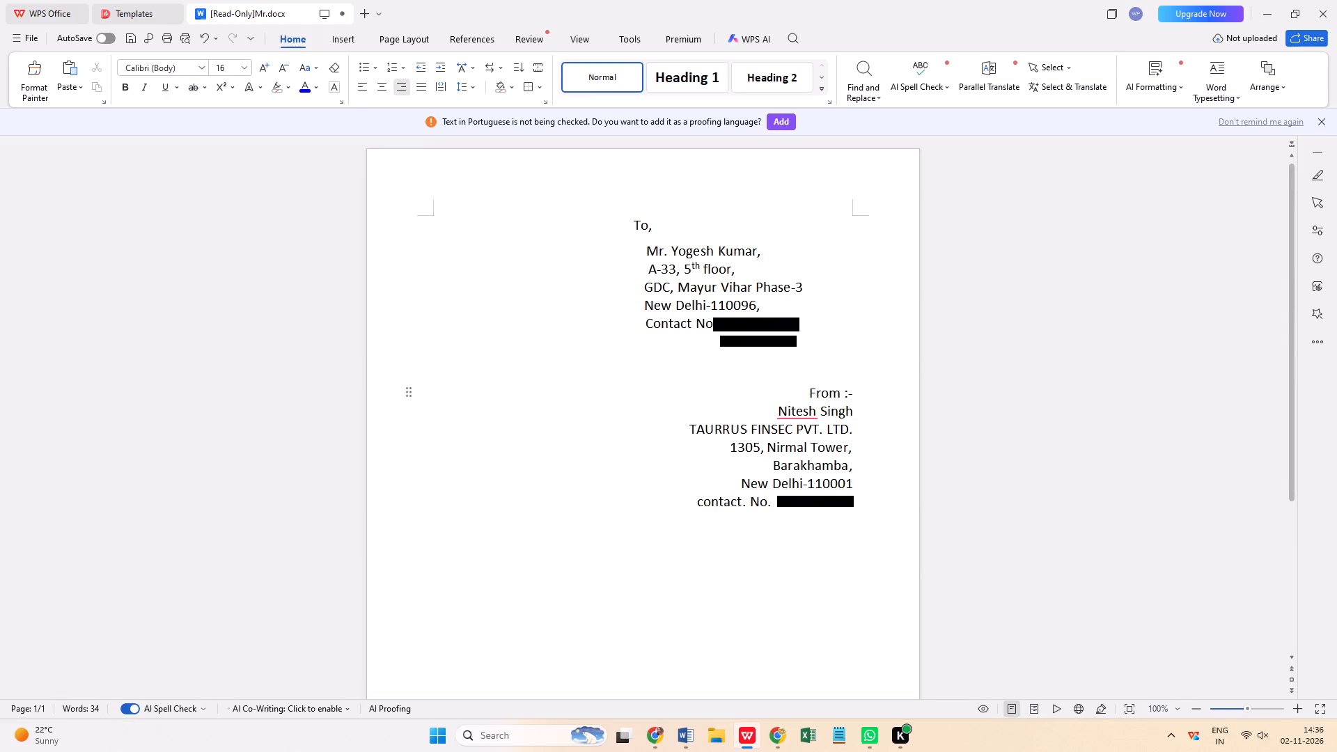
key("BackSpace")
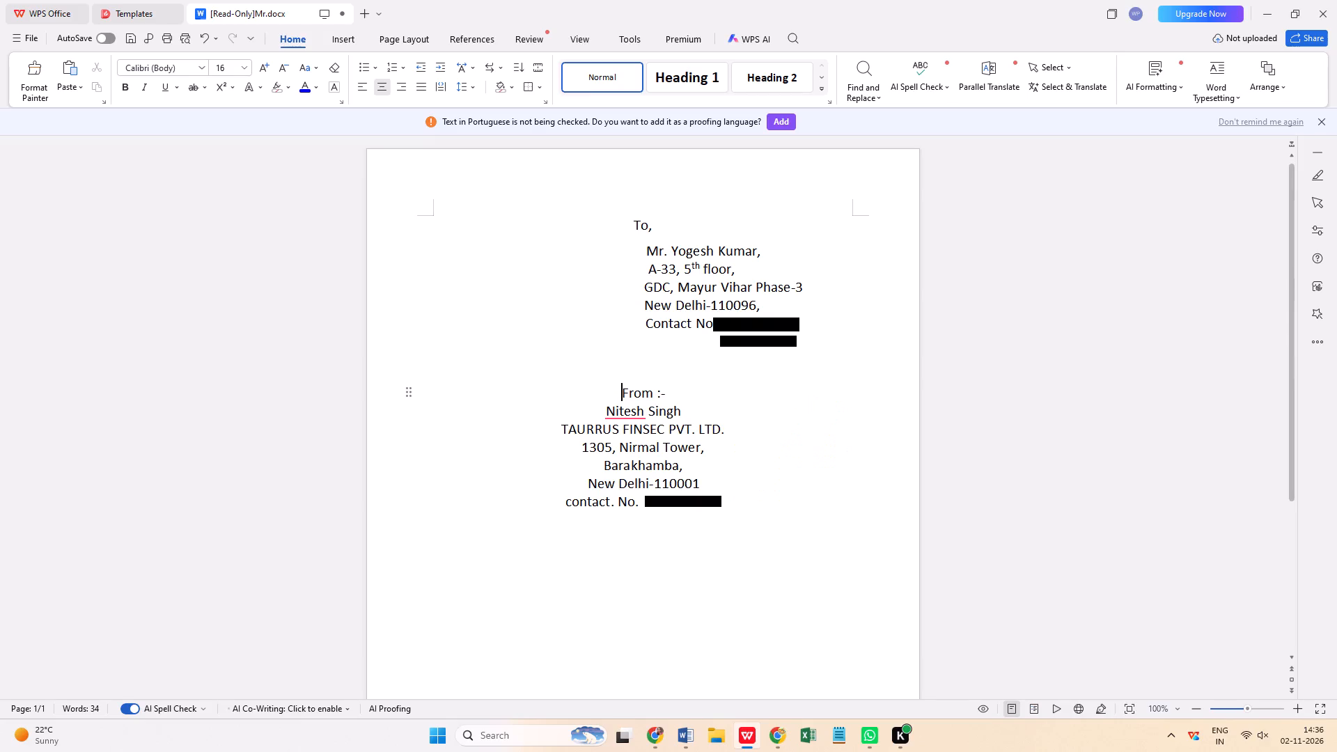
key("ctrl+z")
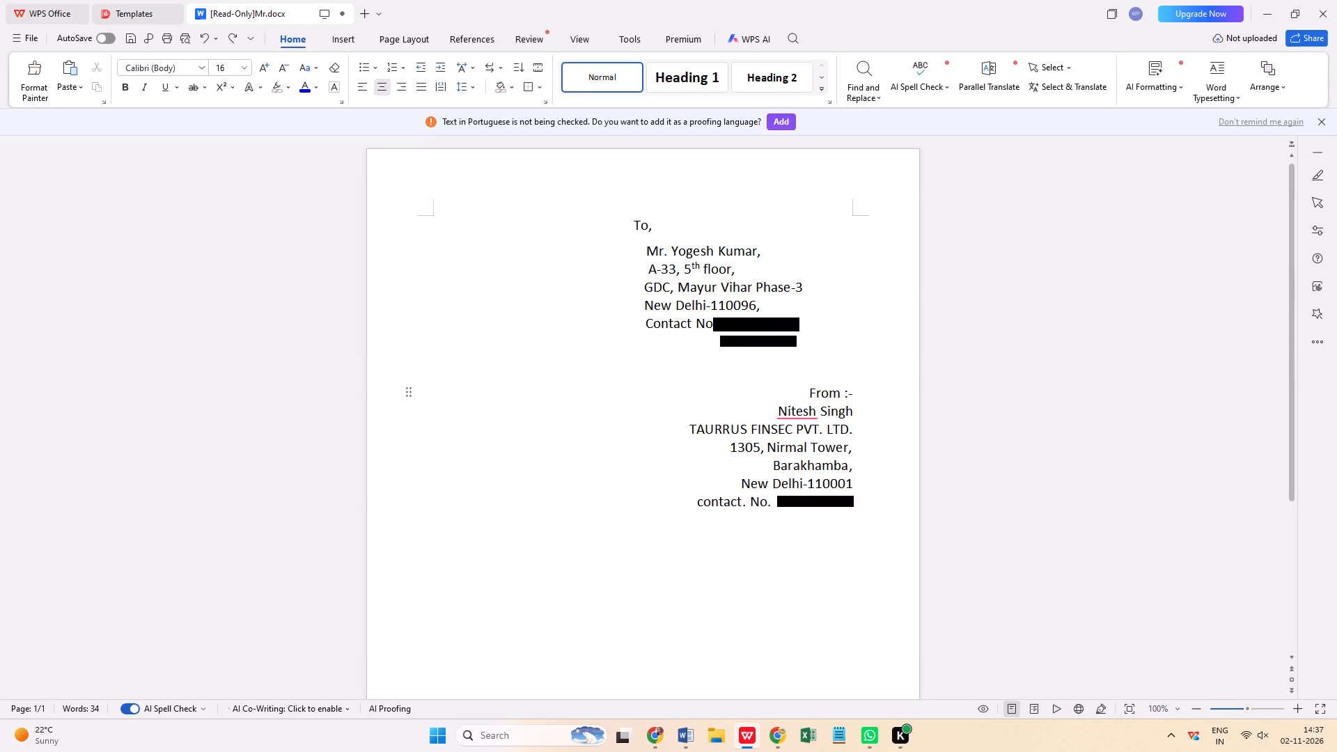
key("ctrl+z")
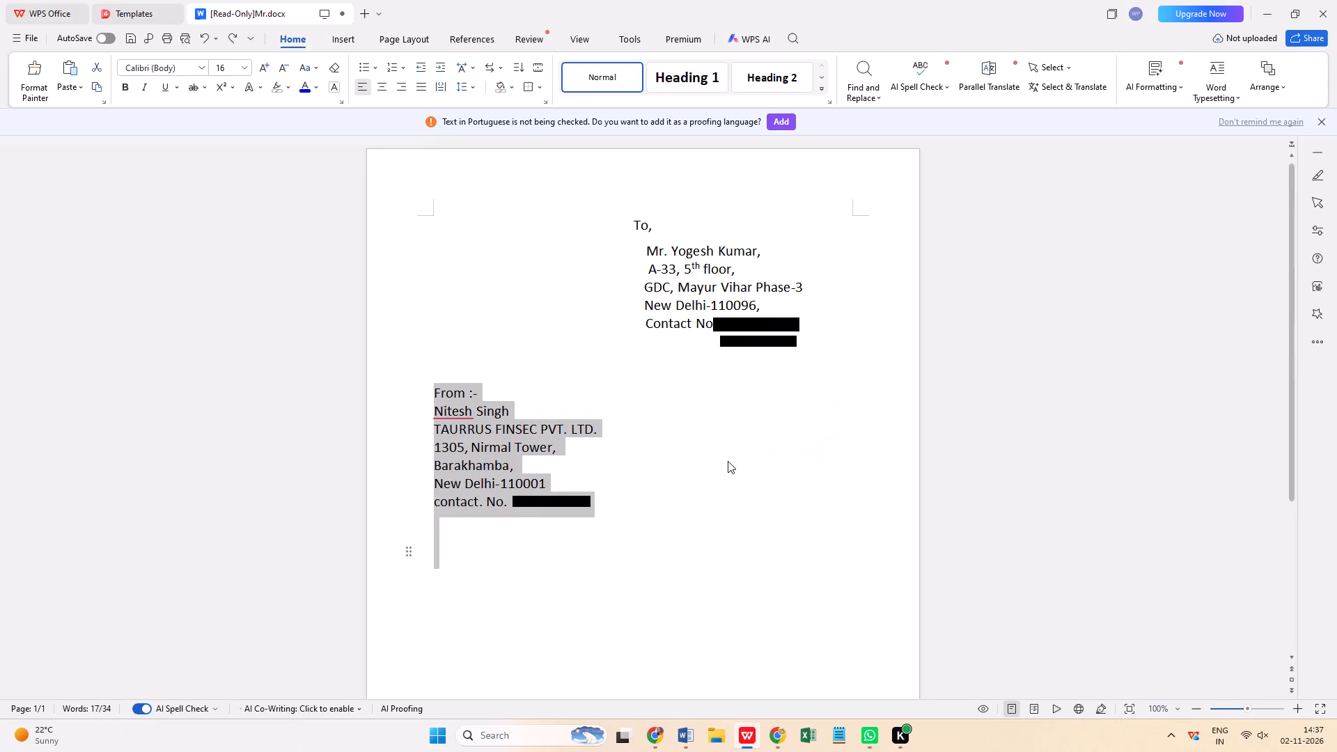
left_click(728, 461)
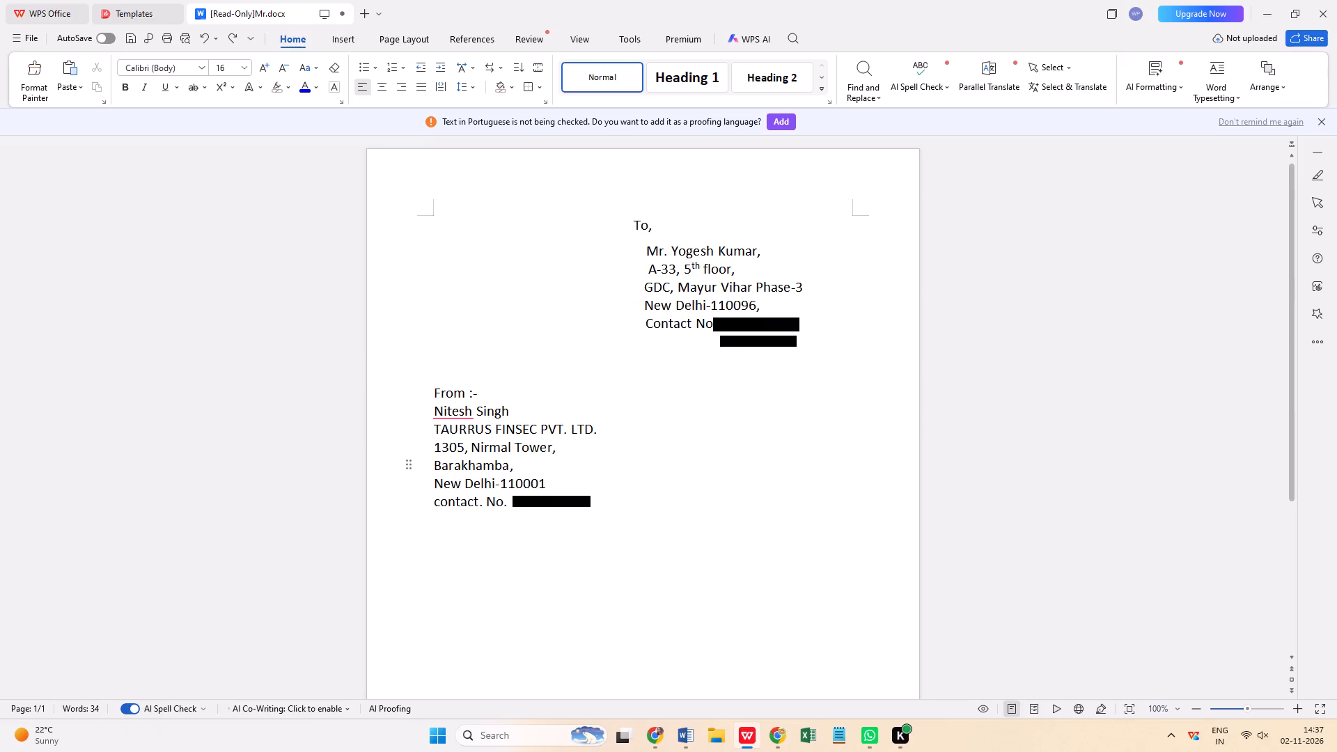
Indent the sender block with tabs until it sits beneath the recipient block, with "From :-" one tab further in than its other lines.
left_click(431, 397)
key("Tab")
key("Tab")
key("Tab")
key("Tab")
key("Tab")
key("Tab")
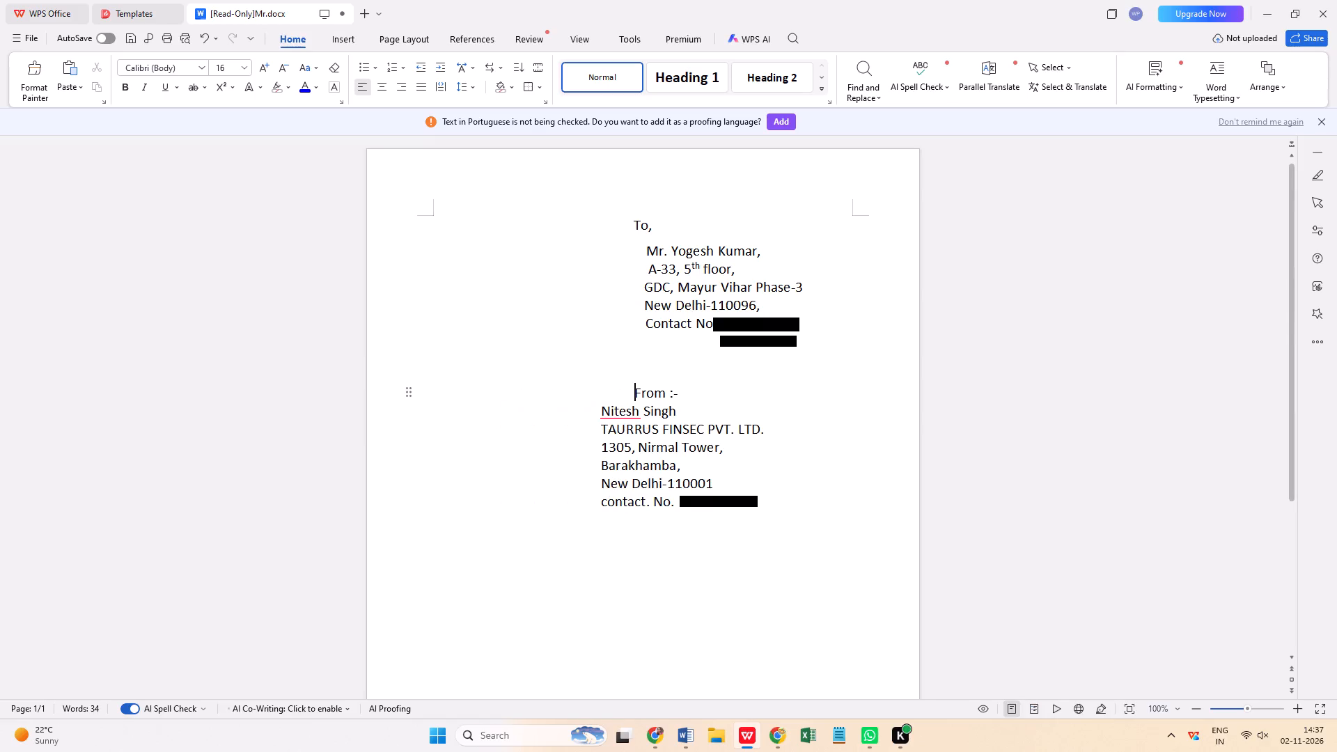
key("Tab")
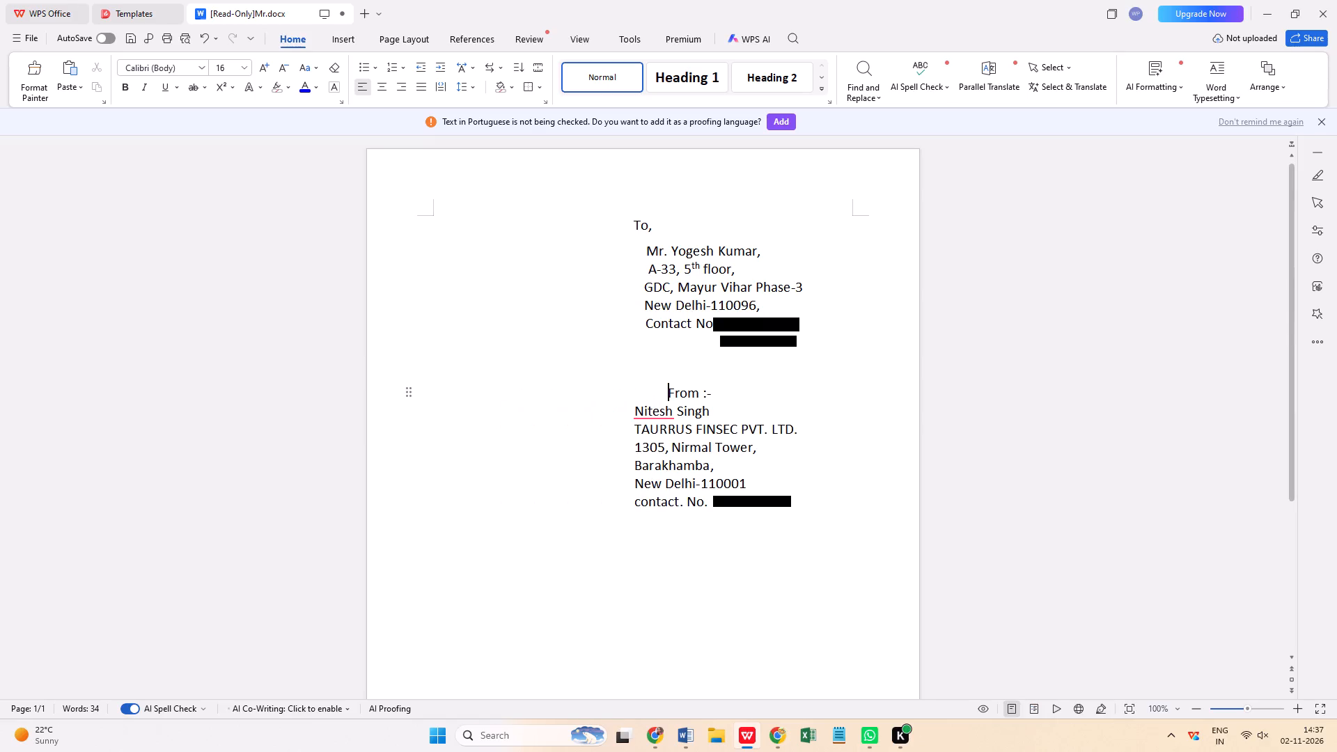
key("Tab")
key("Tab")
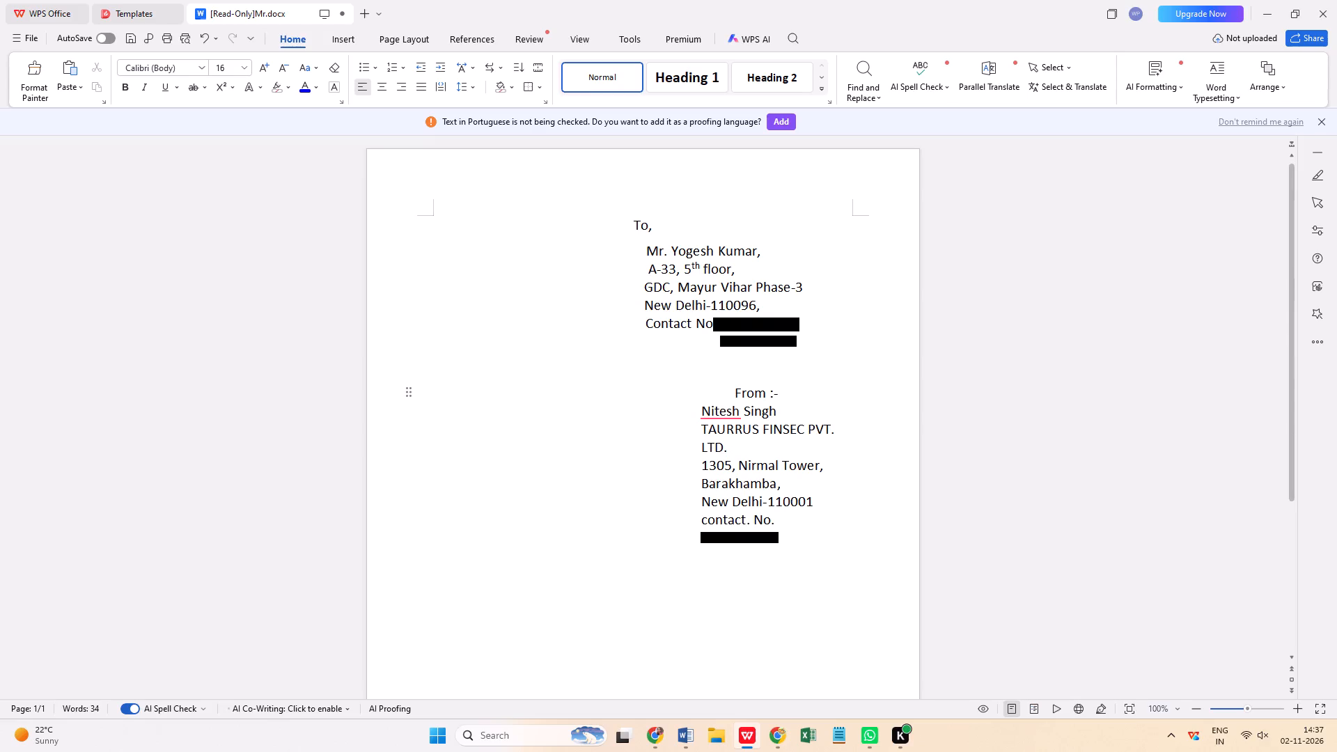
key("ctrl+z")
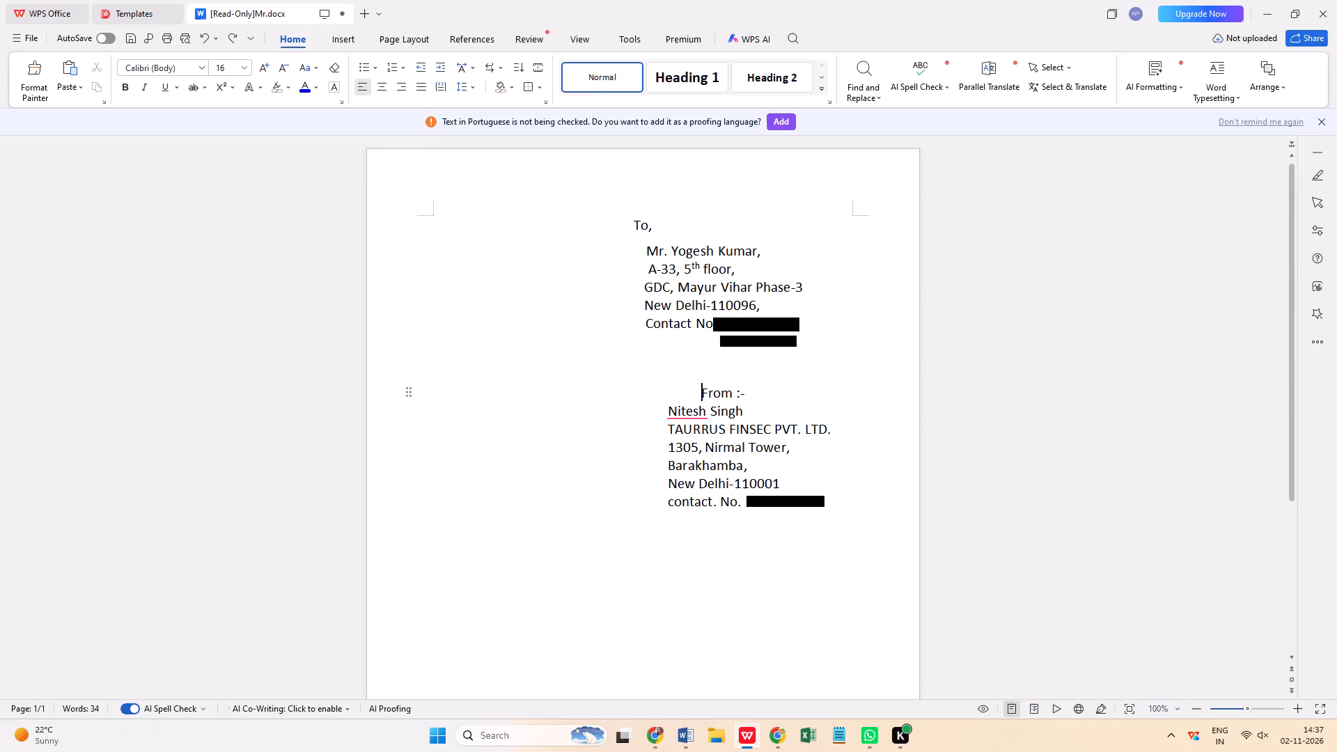
Set the font size of the sender's lines below "From :-", from the name through the contact number, to 14.
left_click_drag(669, 412, 826, 508)
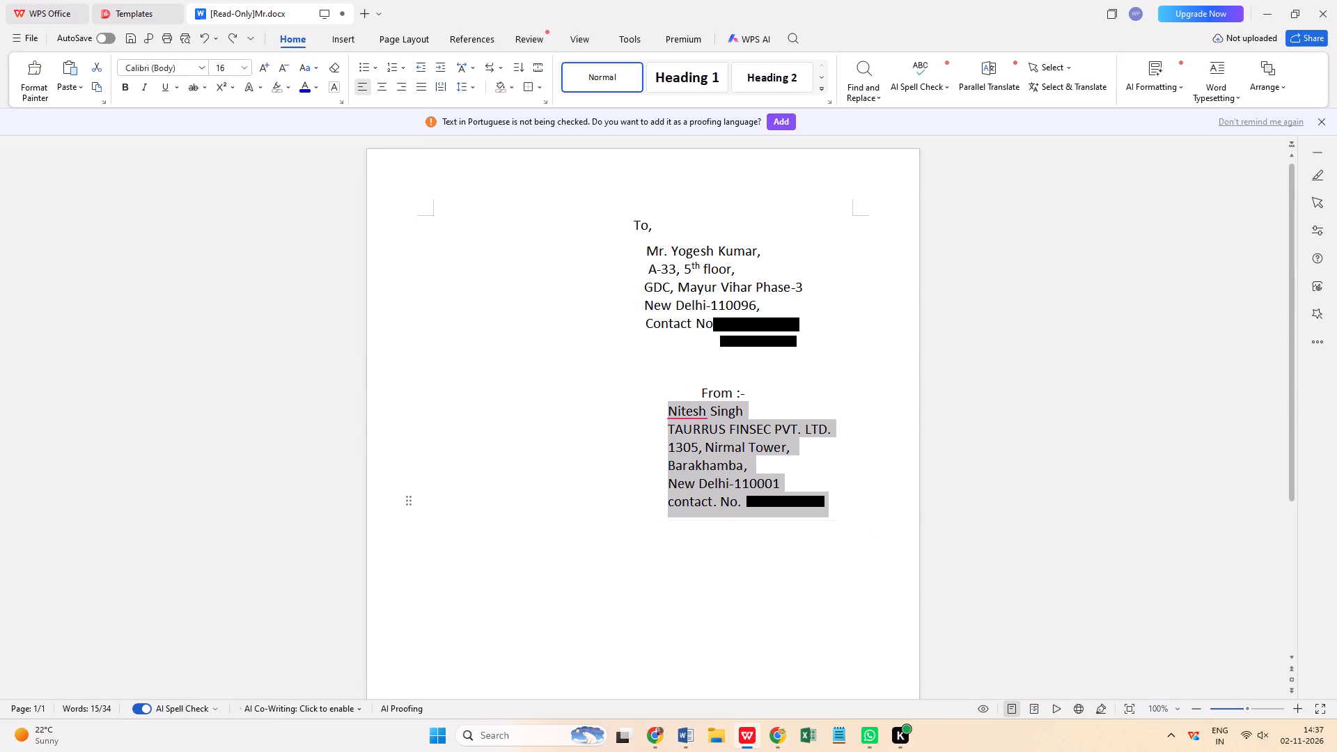
left_click(246, 68)
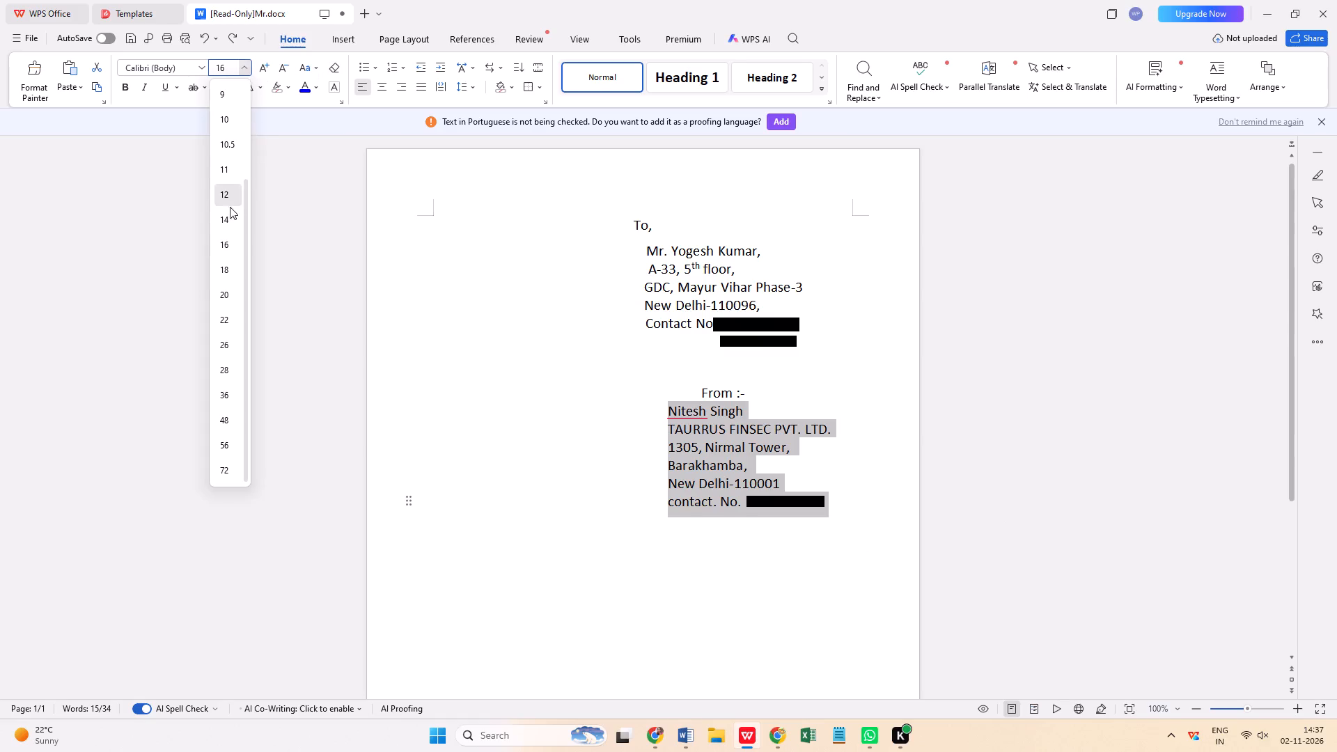
left_click(224, 222)
left_click(692, 574)
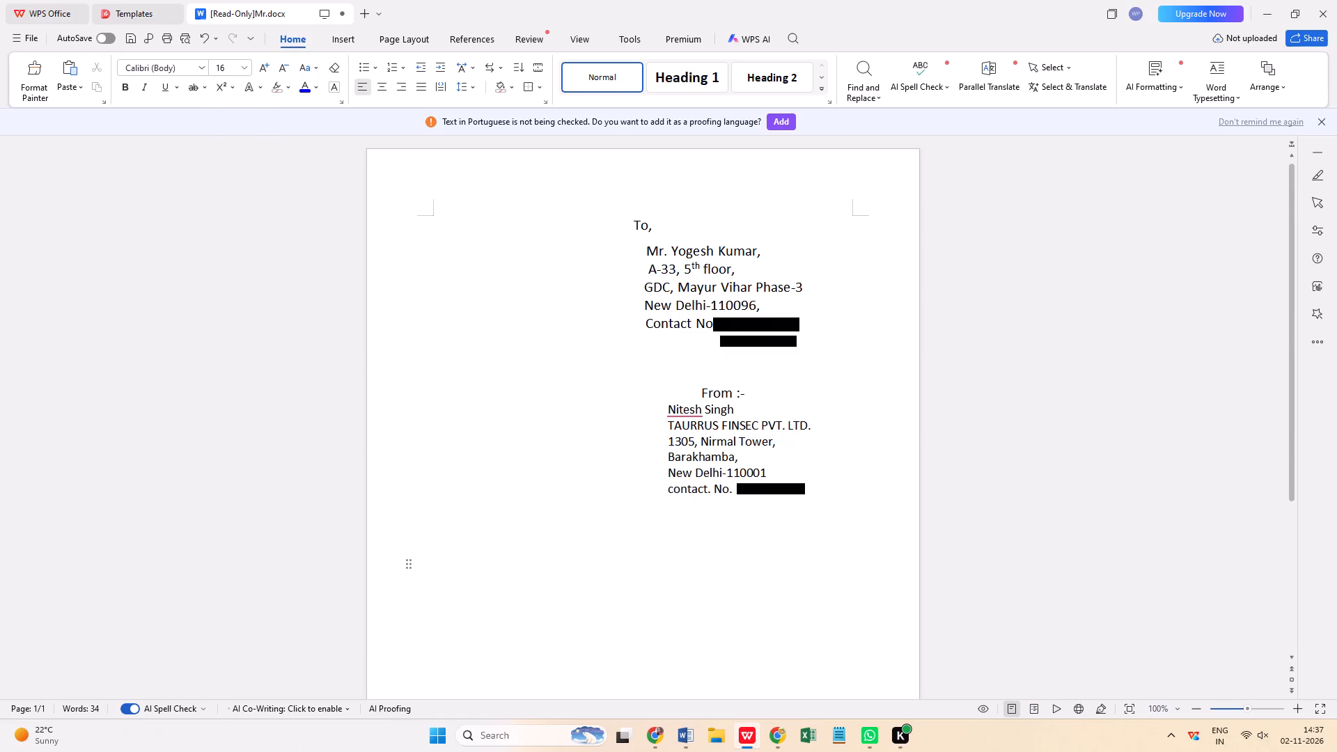
Nudge the recipient's name, floor, area and city lines slightly further right with a few extra leading spaces each.
left_click(643, 251)
key("space")
key("space")
key("space")
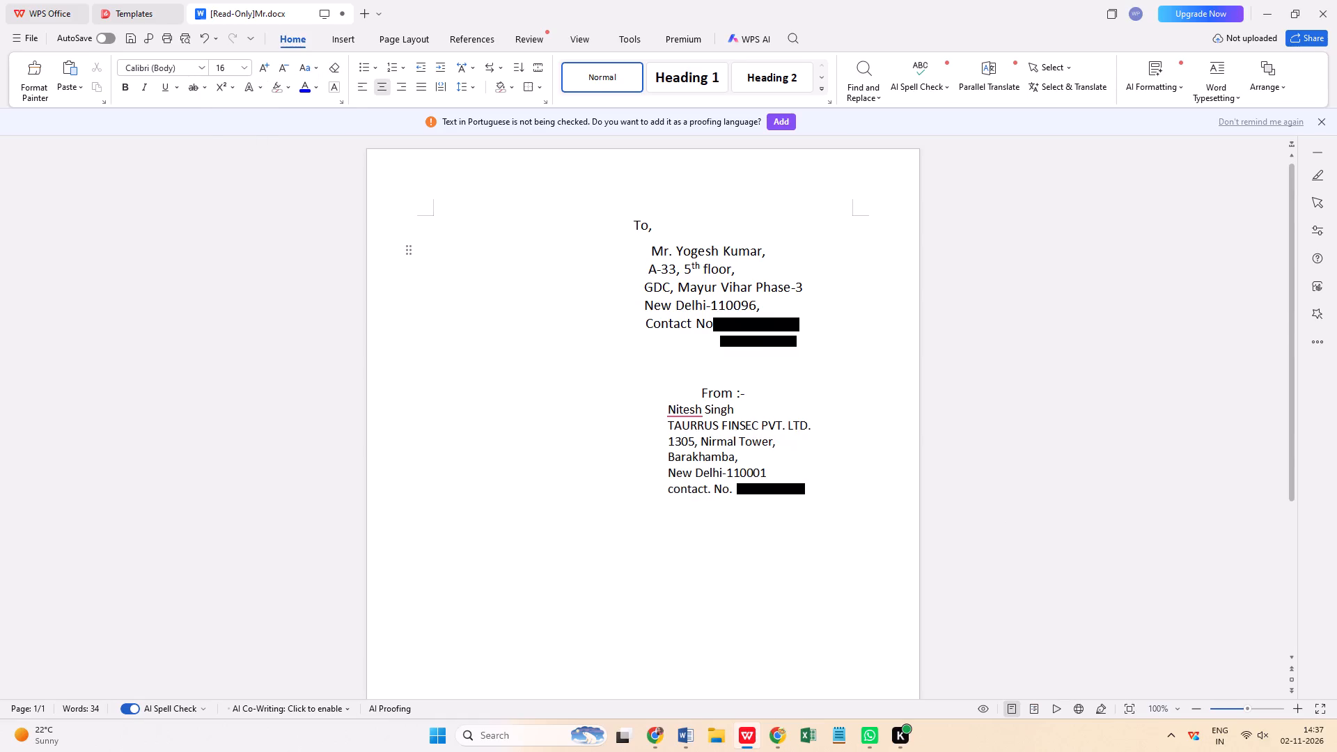
left_click(644, 269)
key("space")
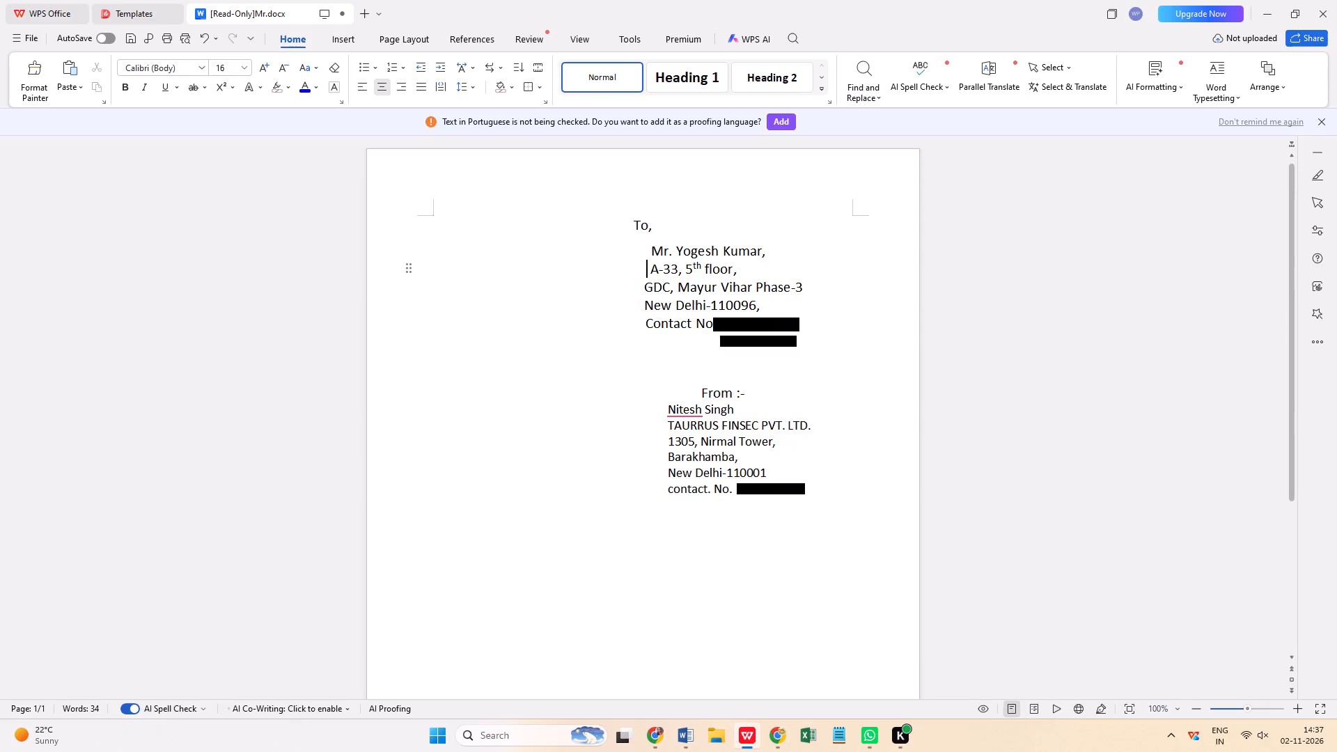
left_click(640, 289)
key("space")
key("space")
key("space")
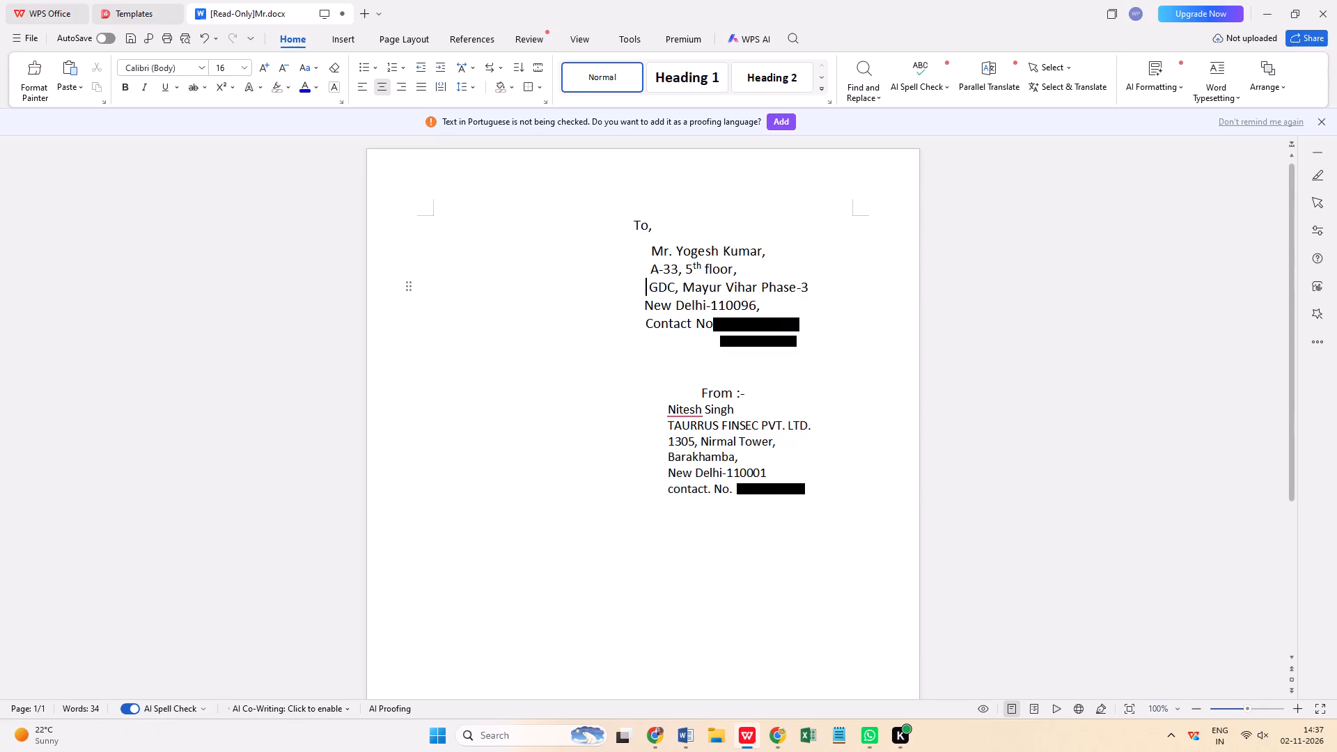
left_click(642, 304)
key("space")
key("space")
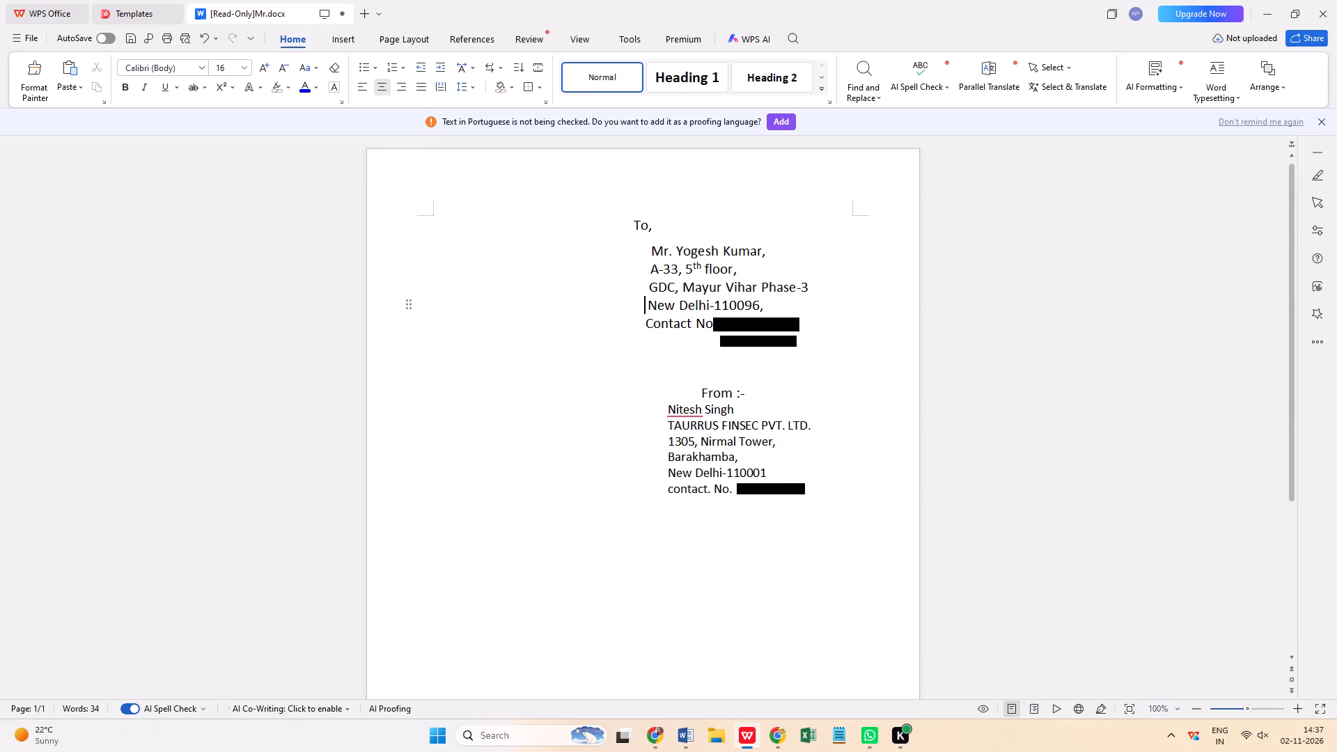
Left-align the whole recipient block, from "To," through the second contact number.
left_click_drag(634, 230, 802, 345)
left_click(362, 89)
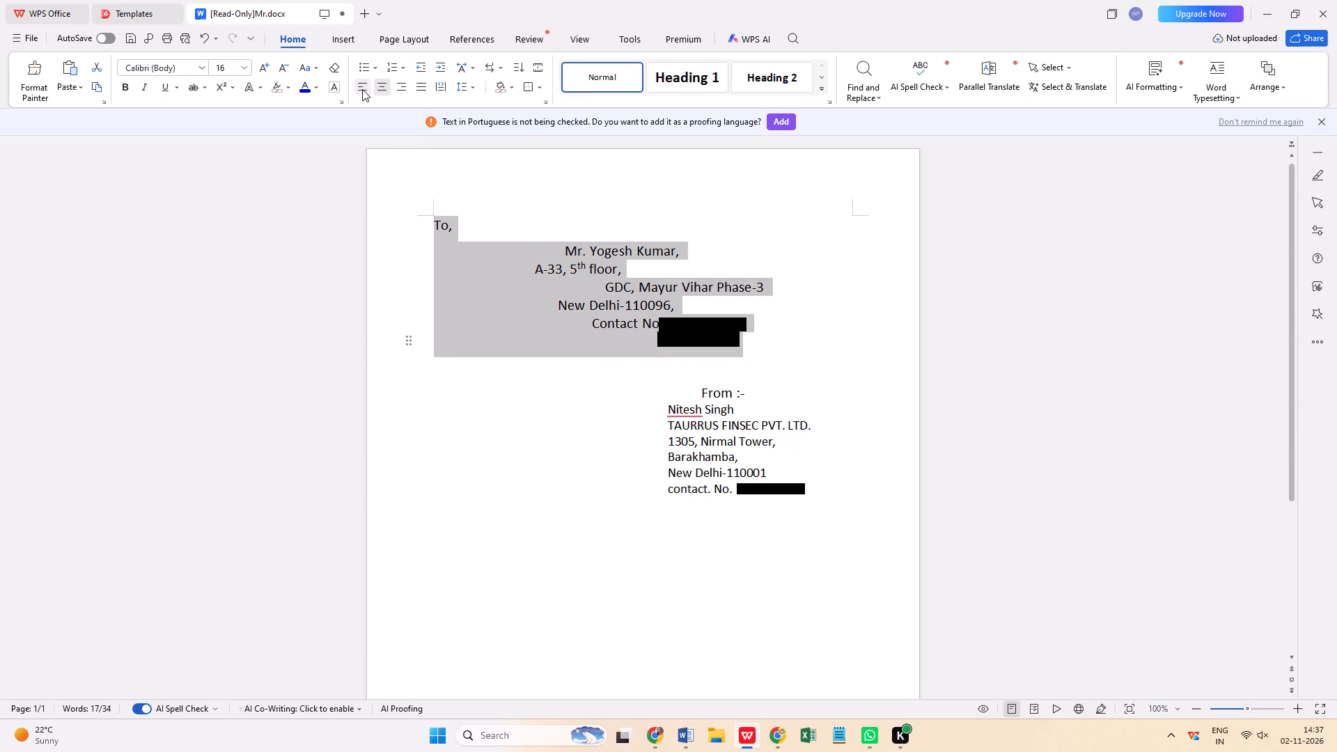
Remove most of the leading spaces from the recipient's name line so it starts just slightly further in than "To,".
left_click(517, 289)
left_click(556, 246)
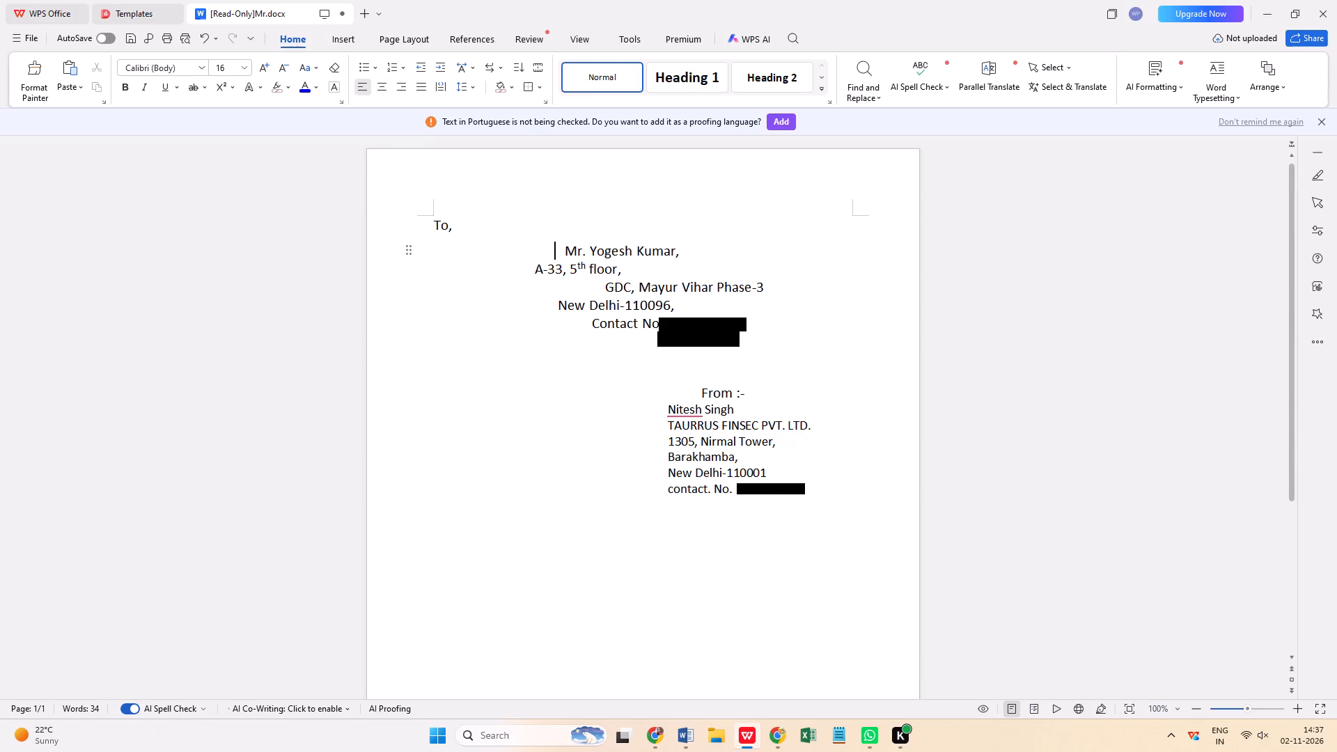
key("BackSpace")
key("BackSpace")
key("BackSpace")
key("BackSpace")
key("BackSpace")
key("BackSpace")
key("BackSpace")
key("BackSpace")
key("BackSpace")
key("BackSpace")
key("BackSpace")
key("BackSpace")
key("BackSpace")
key("BackSpace")
key("BackSpace")
key("BackSpace")
key("BackSpace")
key("BackSpace")
key("BackSpace")
key("BackSpace")
key("BackSpace")
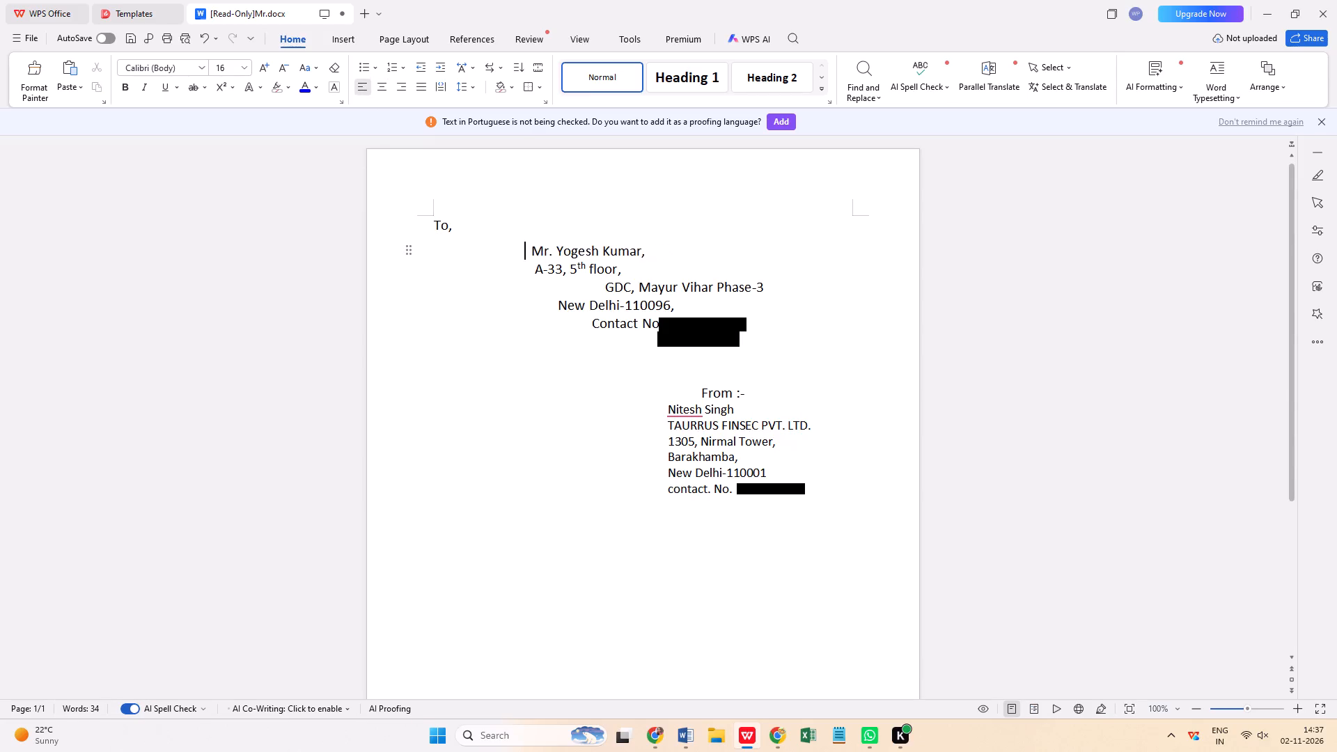
key("BackSpace")
key("BackSpace")
key("BackSpace")
key("BackSpace")
key("BackSpace")
key("BackSpace")
key("BackSpace")
key("BackSpace")
key("BackSpace")
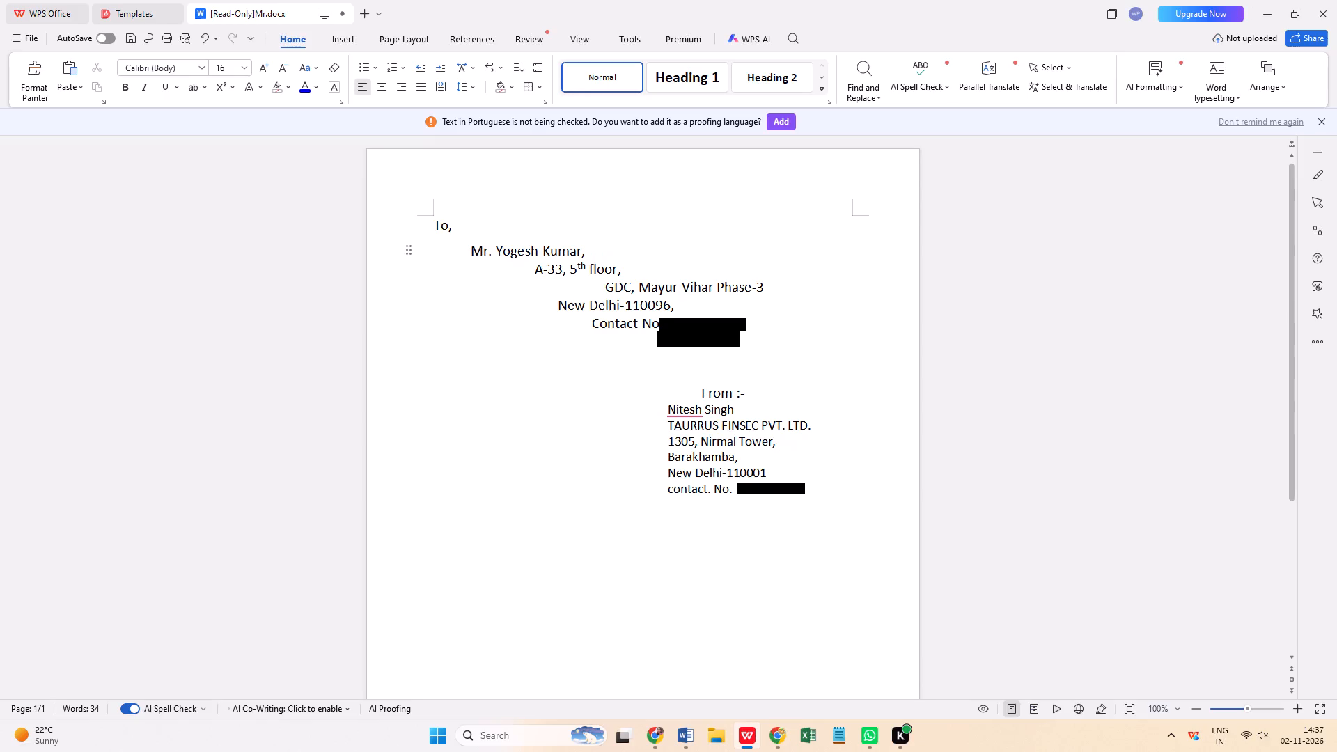
key("BackSpace")
key("BackSpace")
key("BackSpace")
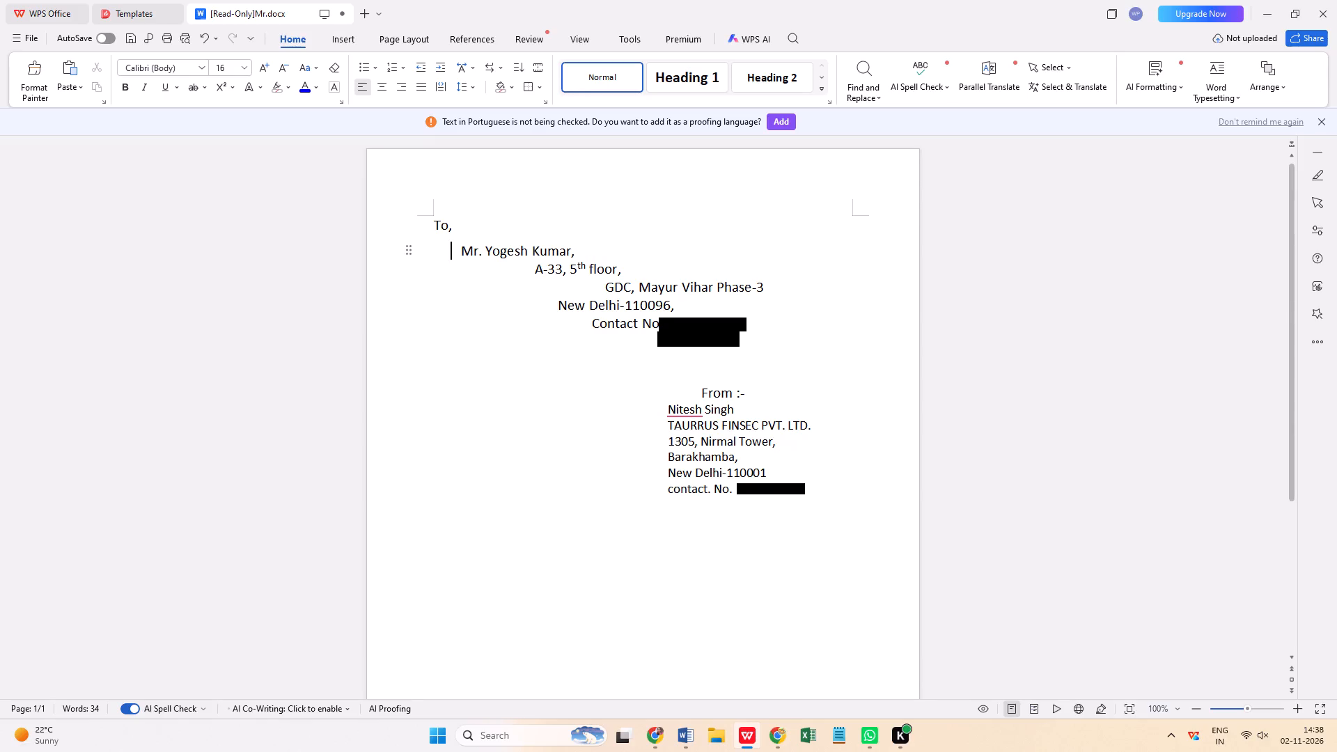
Delete the excess leading spaces from the recipient's floor line so it starts roughly beneath the name.
key("Down")
key("Delete")
key("Delete")
key("Delete")
key("Delete")
key("Delete")
key("Delete")
key("Delete")
key("Delete")
key("Delete")
key("Delete")
key("Delete")
key("Delete")
key("Delete")
key("Delete")
key("Delete")
key("Delete")
key("Delete")
key("Delete")
key("Delete")
key("Delete")
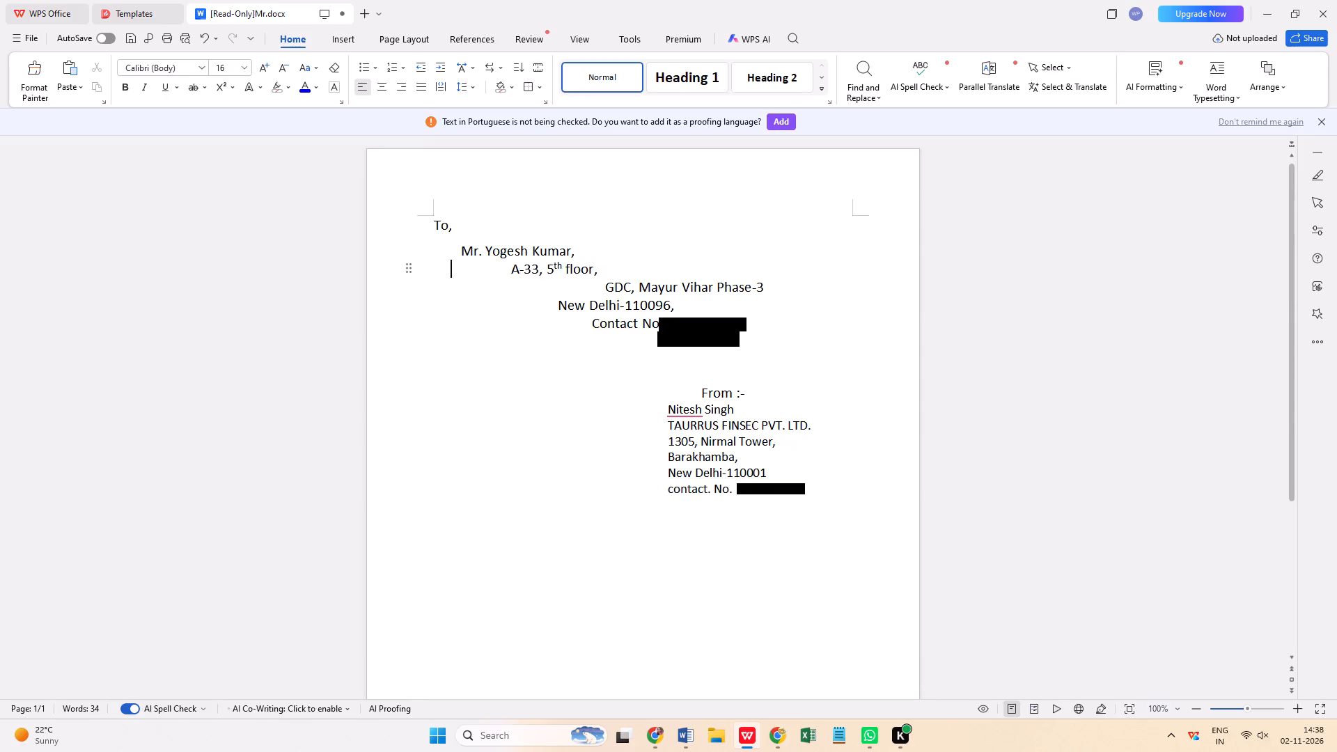
key("Delete")
key("Delete")
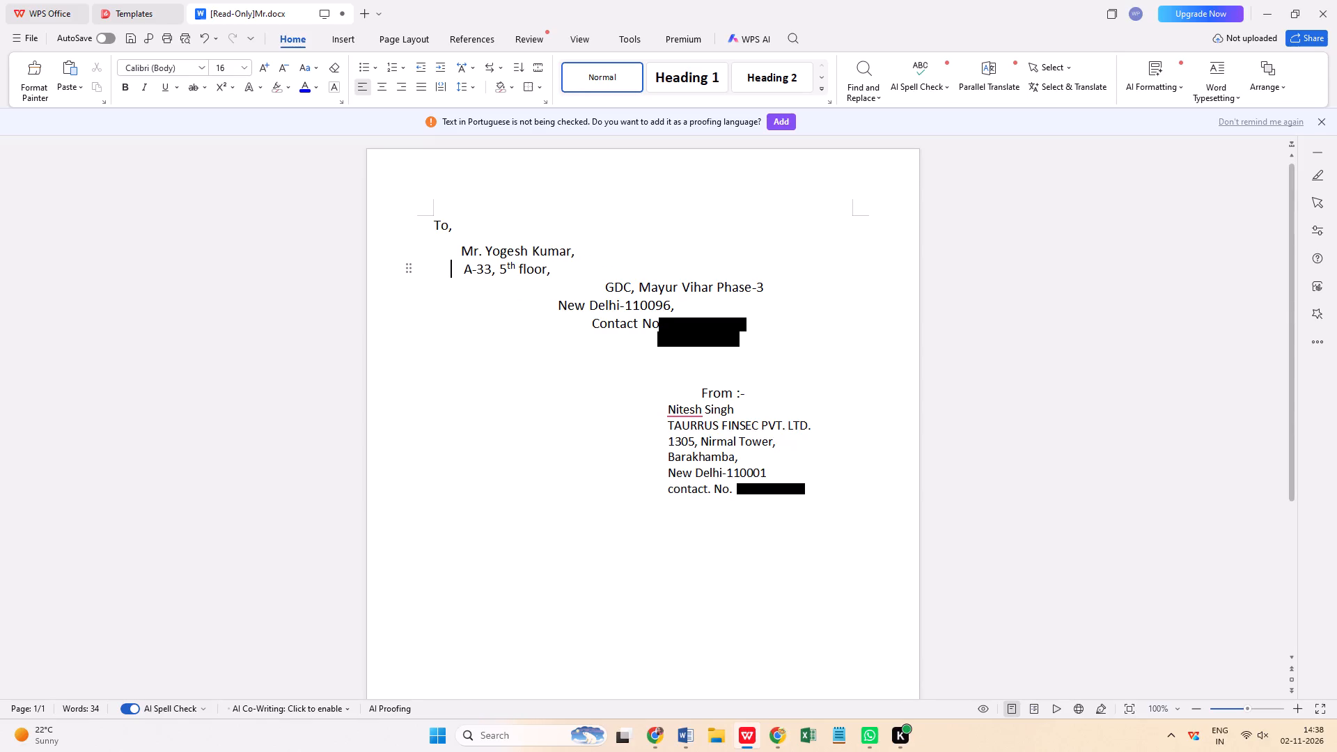
Delete the excess leading spaces from the recipient's area line so it aligns with the name above.
key("Down")
key("Delete")
key("Delete")
key("Delete")
key("Delete")
key("Delete")
key("Delete")
key("Delete")
key("Delete")
key("Delete")
key("Delete")
key("Delete")
key("Delete")
key("Delete")
key("Delete")
key("Delete")
key("Delete")
key("Delete")
key("Delete")
key("Delete")
key("Delete")
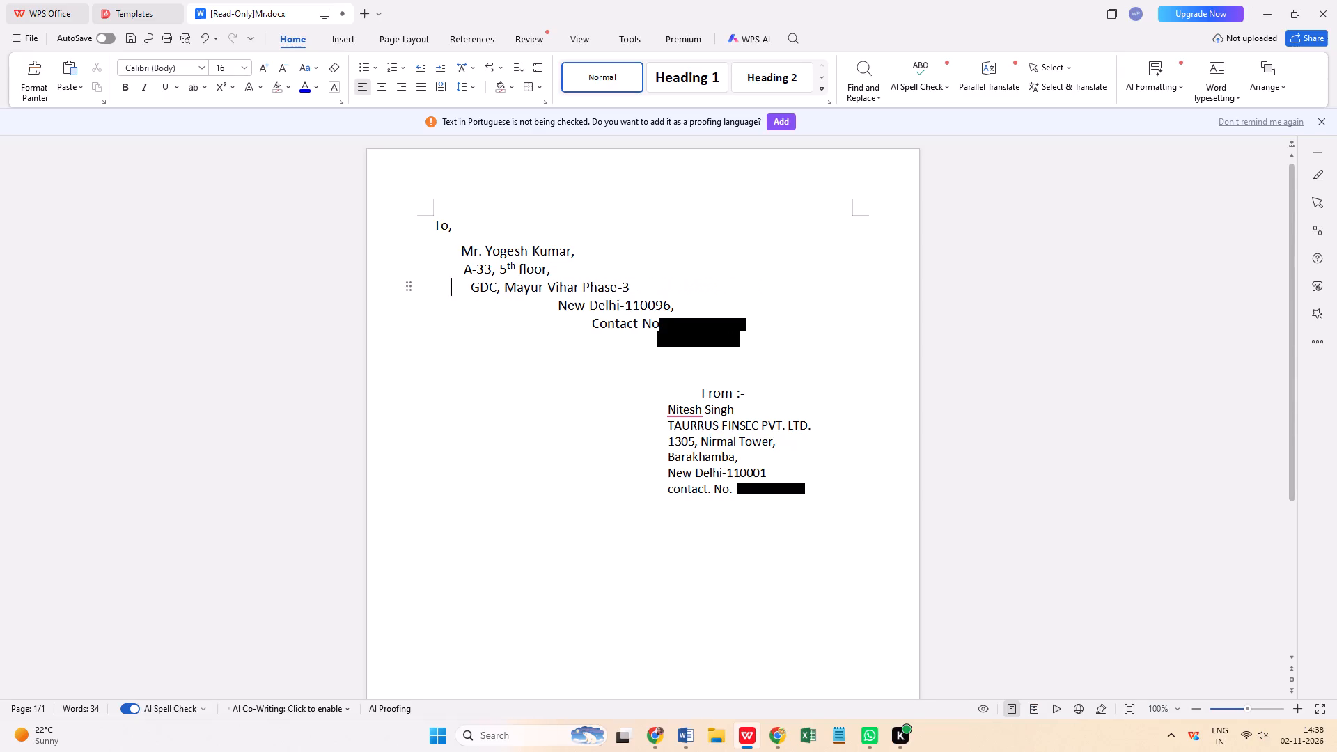
key("Delete")
key("Delete")
key("Delete")
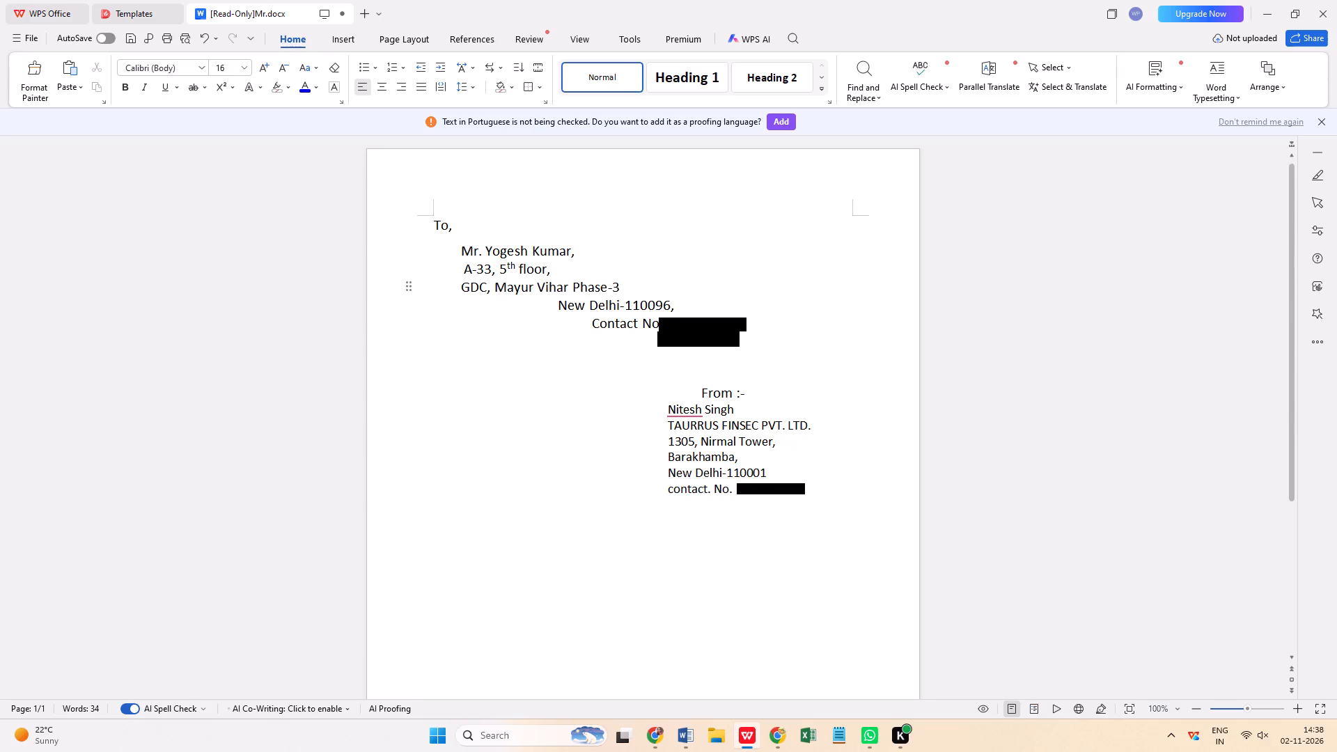
Delete the excess leading spaces from the recipient's city and PIN code line so it aligns with the area line.
key("Down")
key("Delete")
key("Delete")
key("Delete")
key("Delete")
key("Delete")
key("Delete")
key("Delete")
key("Delete")
key("Delete")
key("Delete")
key("Delete")
key("Delete")
key("Delete")
key("Delete")
key("Delete")
key("Delete")
key("Delete")
key("Delete")
key("Delete")
key("Delete")
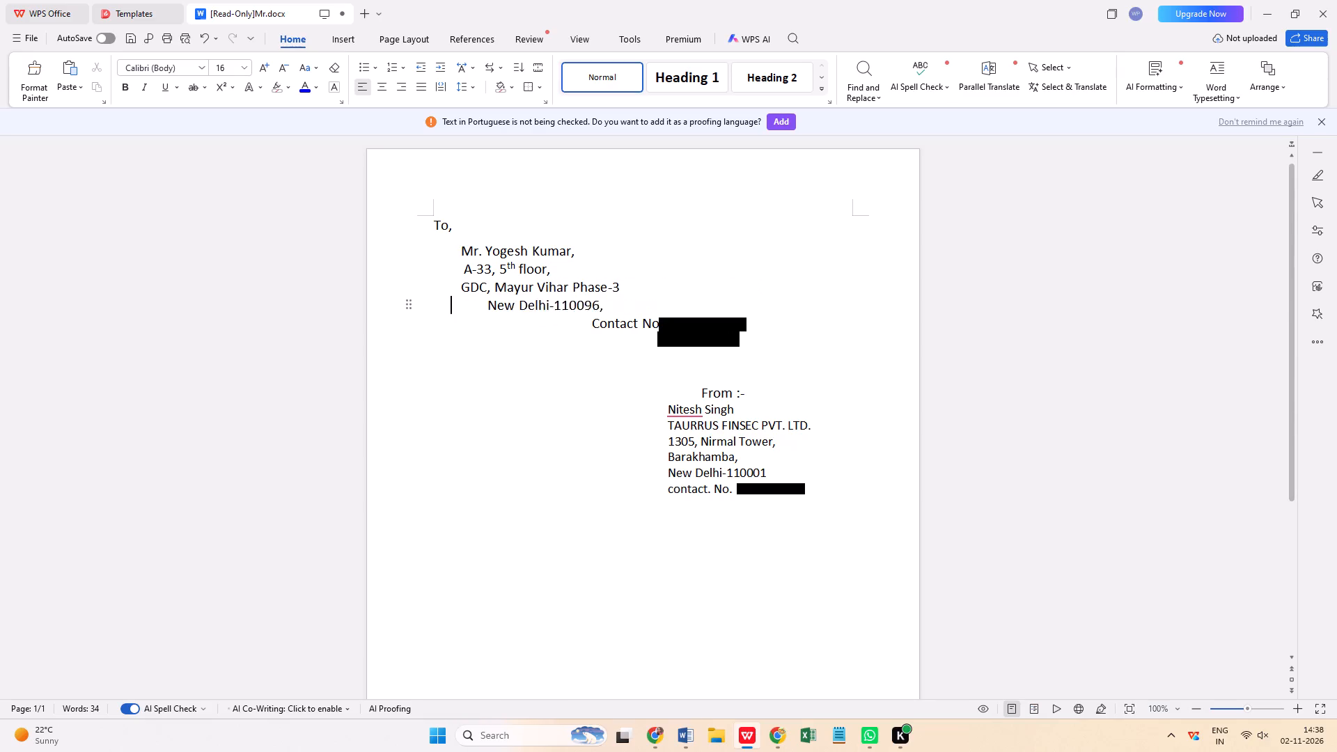
key("Delete")
key("Delete")
Delete the excess leading spaces from the recipient's "Contact No." line so it aligns with the city line.
key("Down")
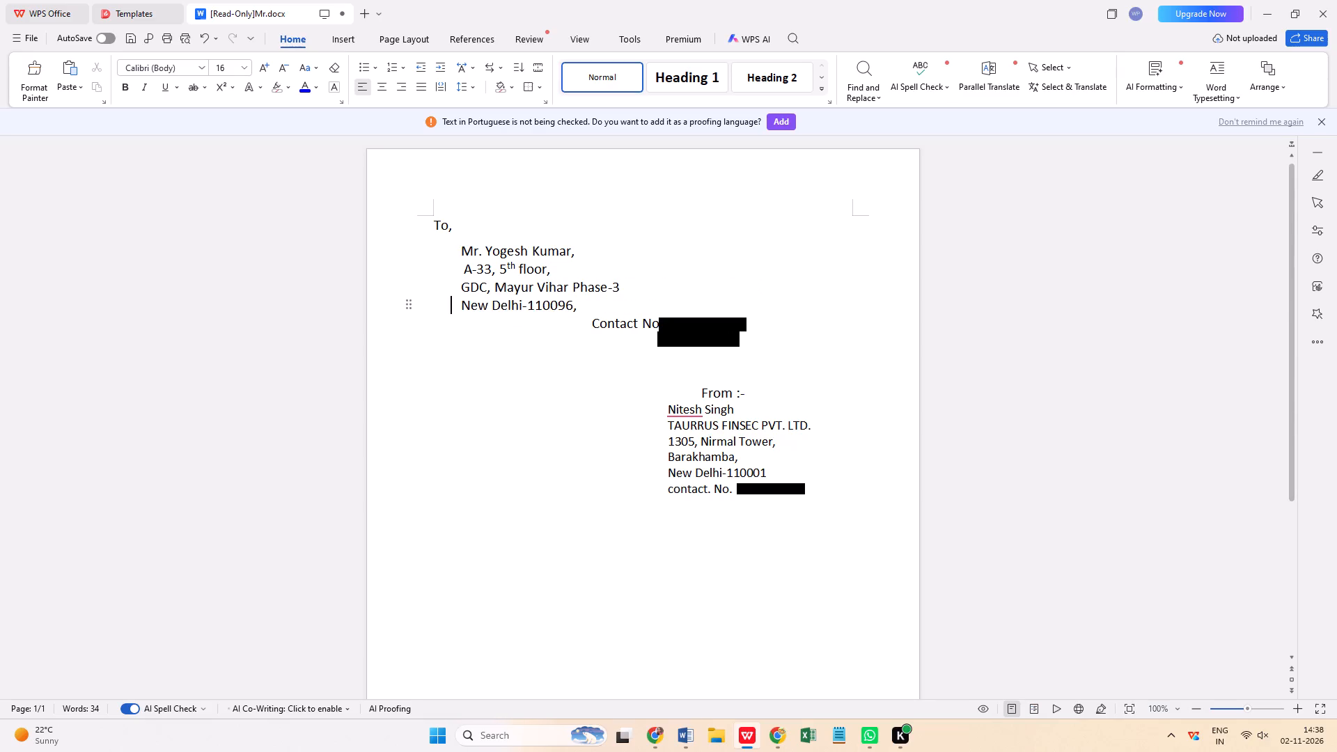
key("Delete")
key("Delete")
key("Delete")
key("Delete")
key("Delete")
key("Delete")
key("Delete")
key("Delete")
key("Delete")
key("Delete")
key("Delete")
key("Delete")
key("Delete")
key("Delete")
key("Delete")
key("Delete")
key("Delete")
key("Delete")
key("Delete")
key("Delete")
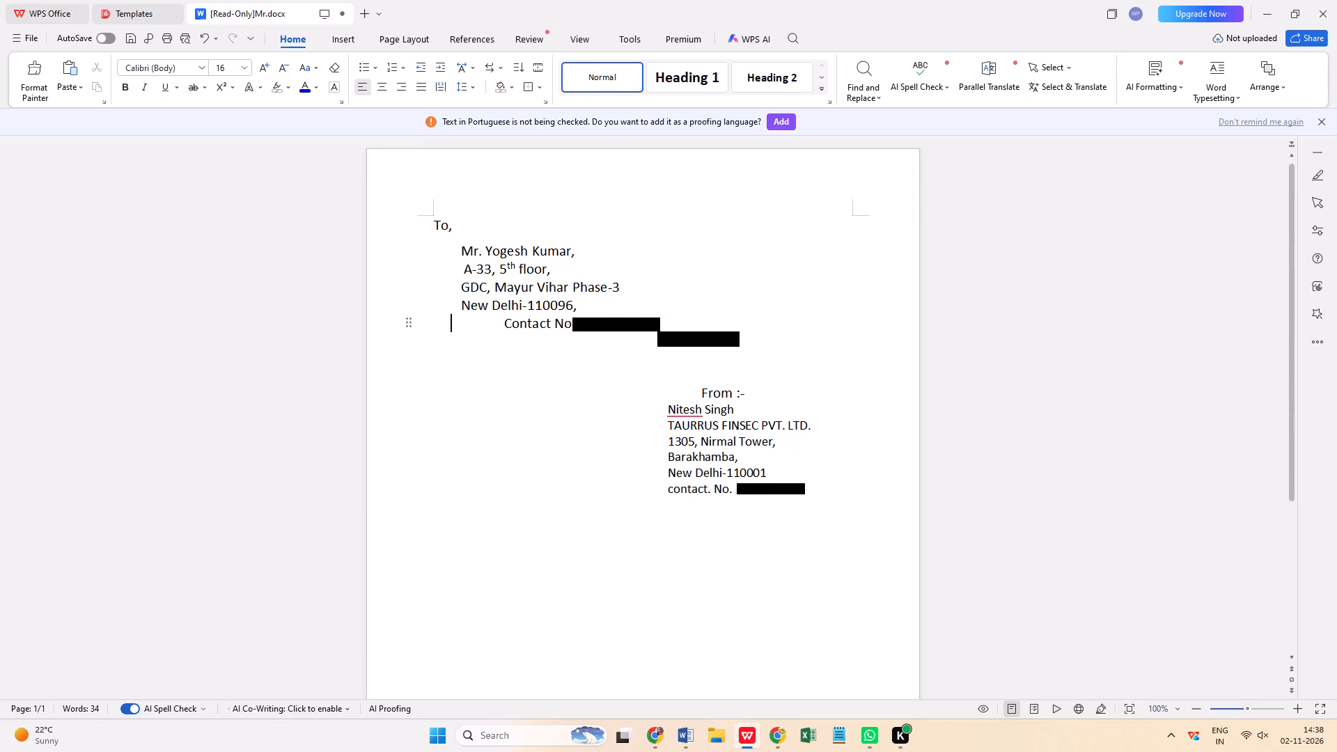
key("Delete")
key("Delete")
key("Delete")
key("Delete")
key("Delete")
key("Delete")
key("Delete")
key("Delete")
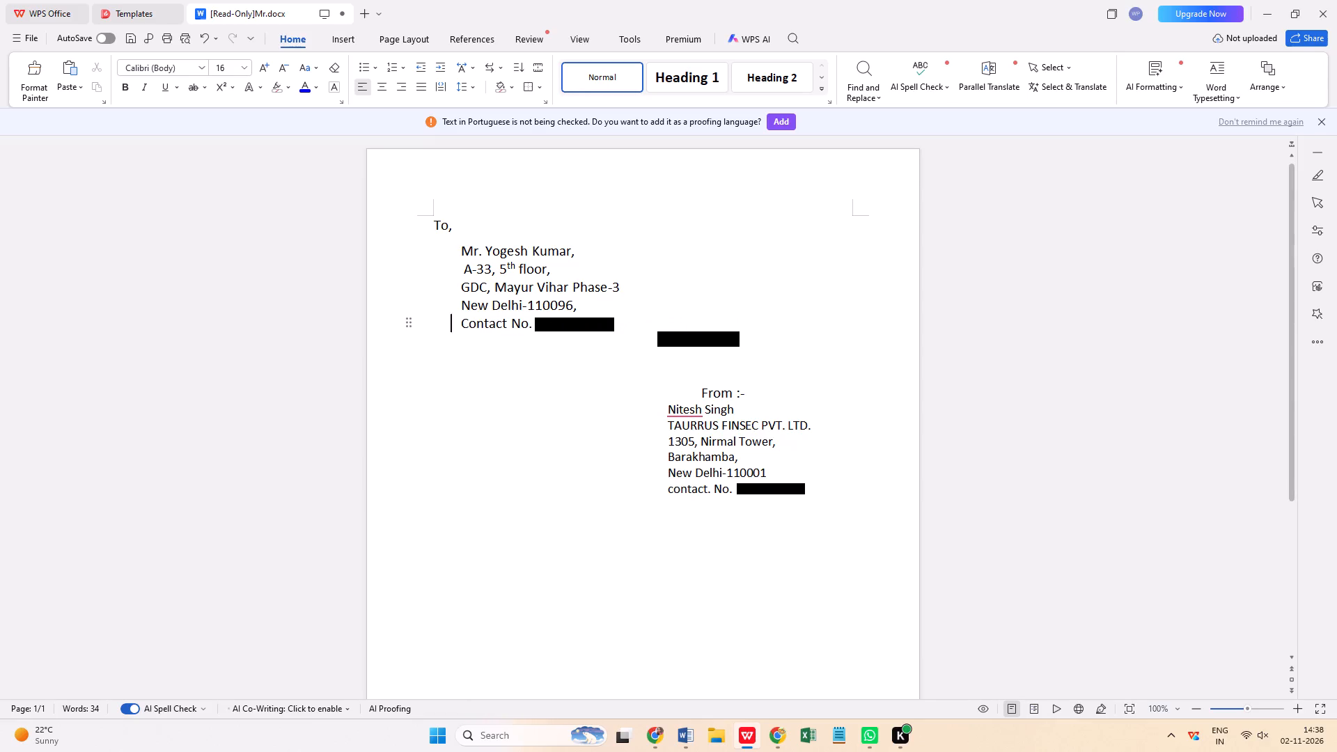
Move the recipient's second contact number up onto the "Contact No." line, after the first number.
left_click_drag(659, 343, 759, 344)
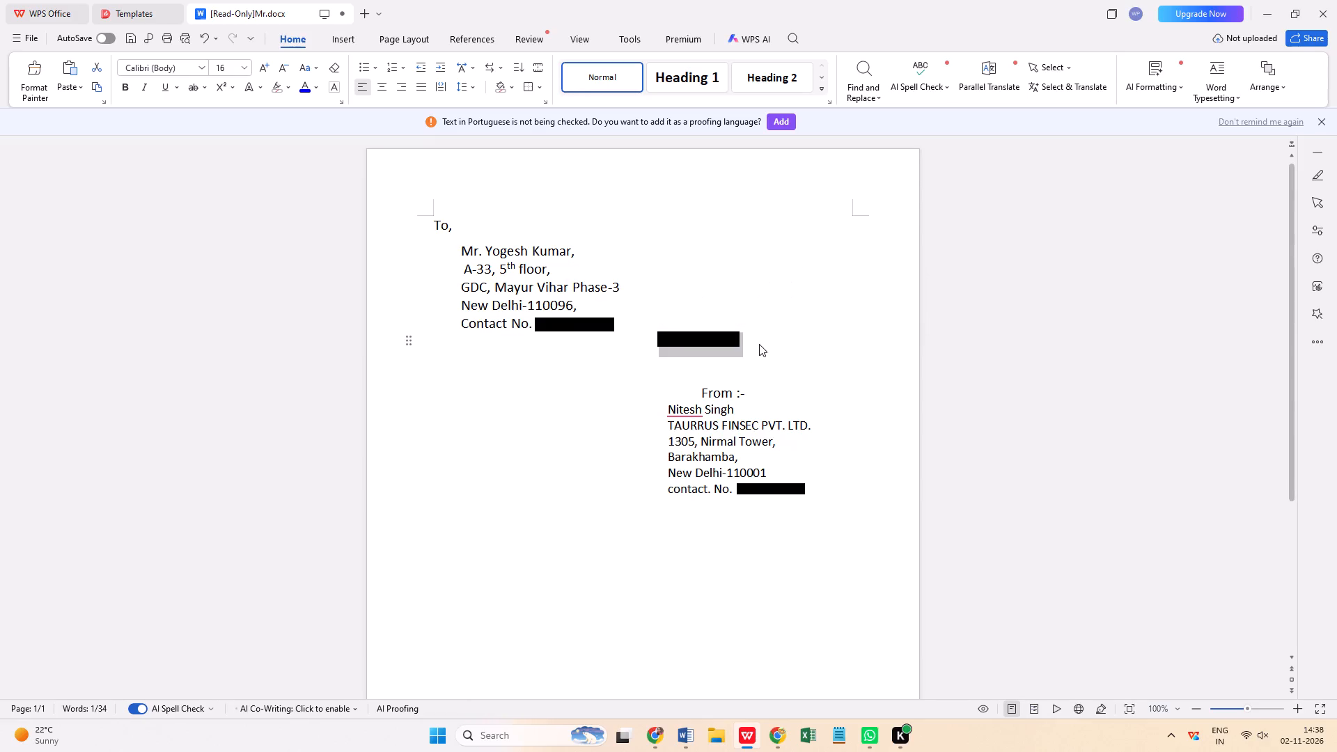
key("ctrl+x")
left_click(625, 323)
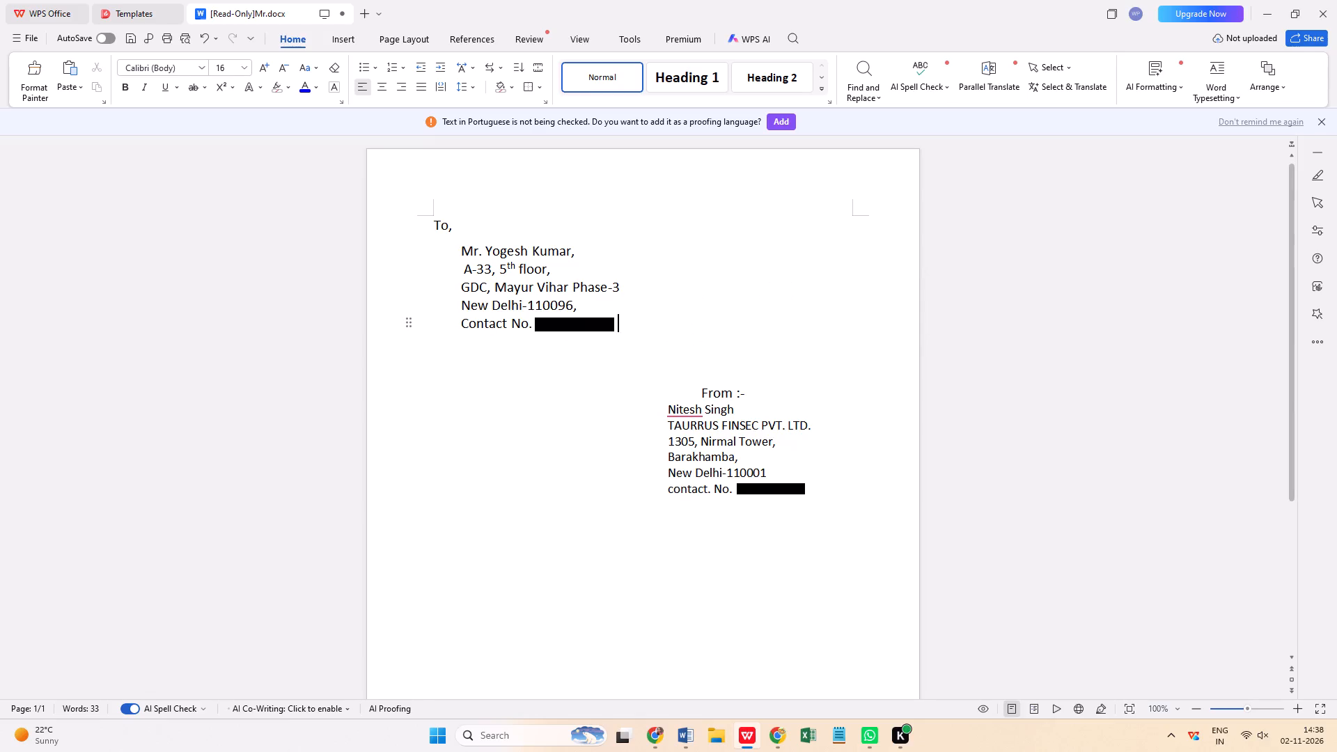
key("ctrl+v")
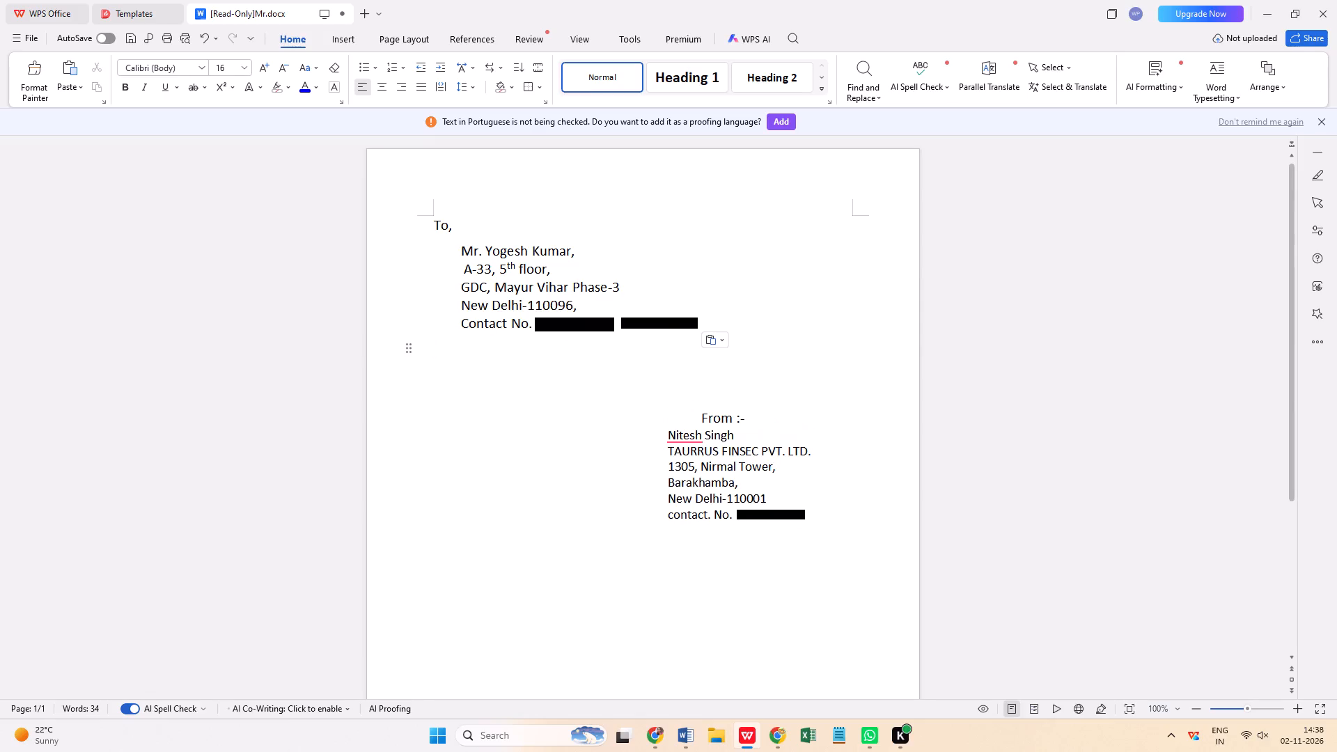
Delete the surplus blank space below the recipient's contact line to bring the sender block closer.
key("Delete")
key("Delete")
key("Delete")
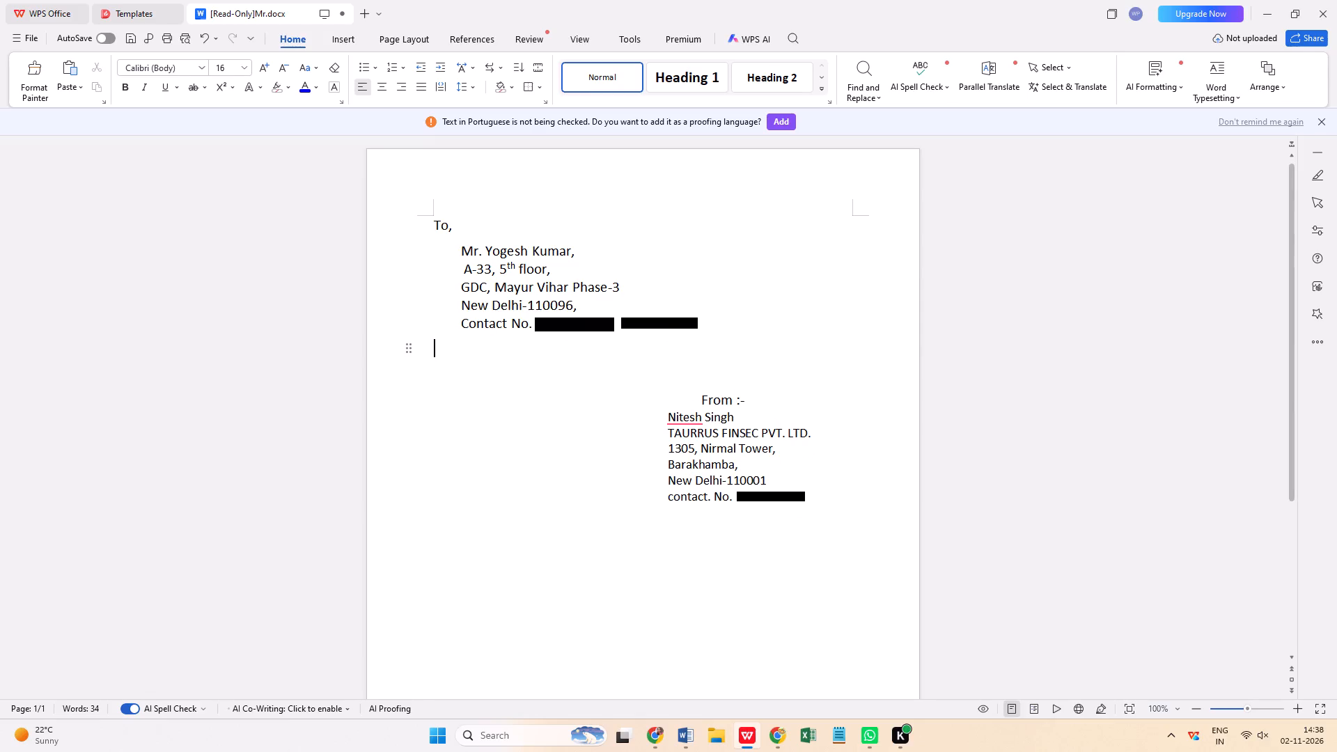
key("Delete")
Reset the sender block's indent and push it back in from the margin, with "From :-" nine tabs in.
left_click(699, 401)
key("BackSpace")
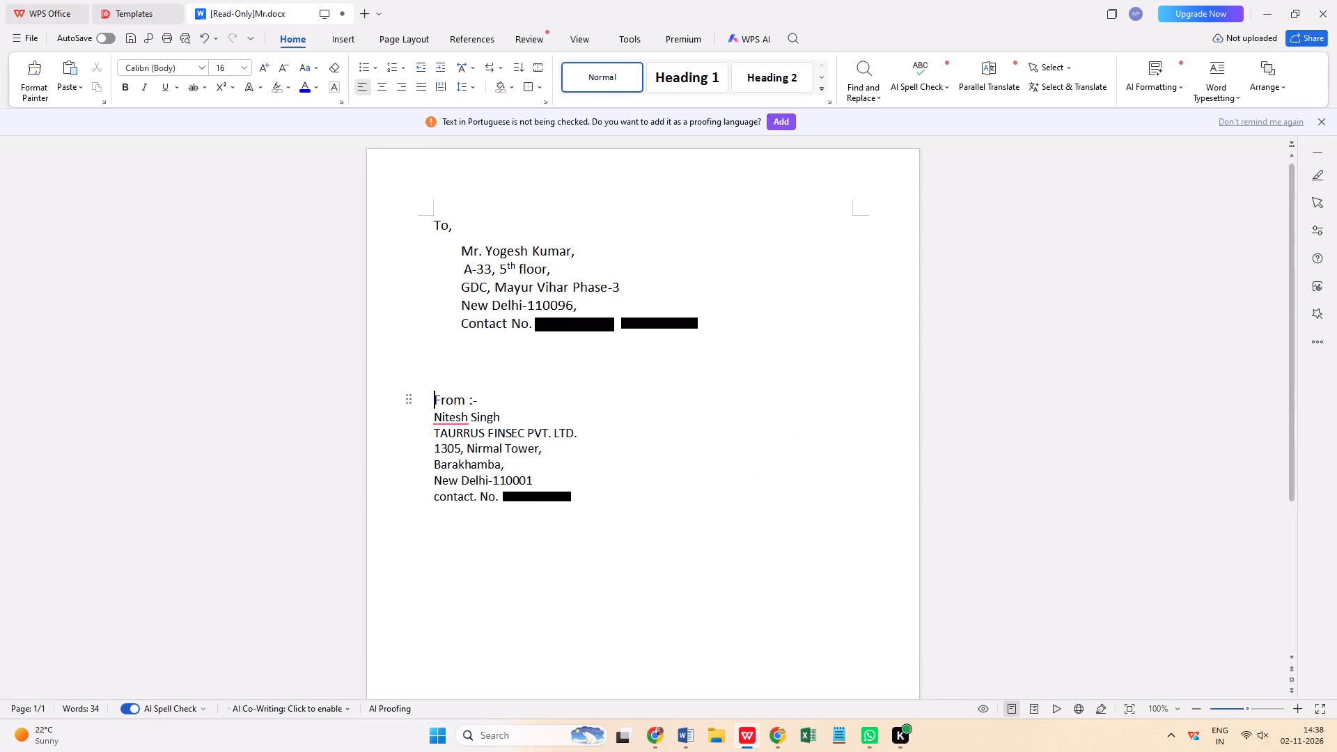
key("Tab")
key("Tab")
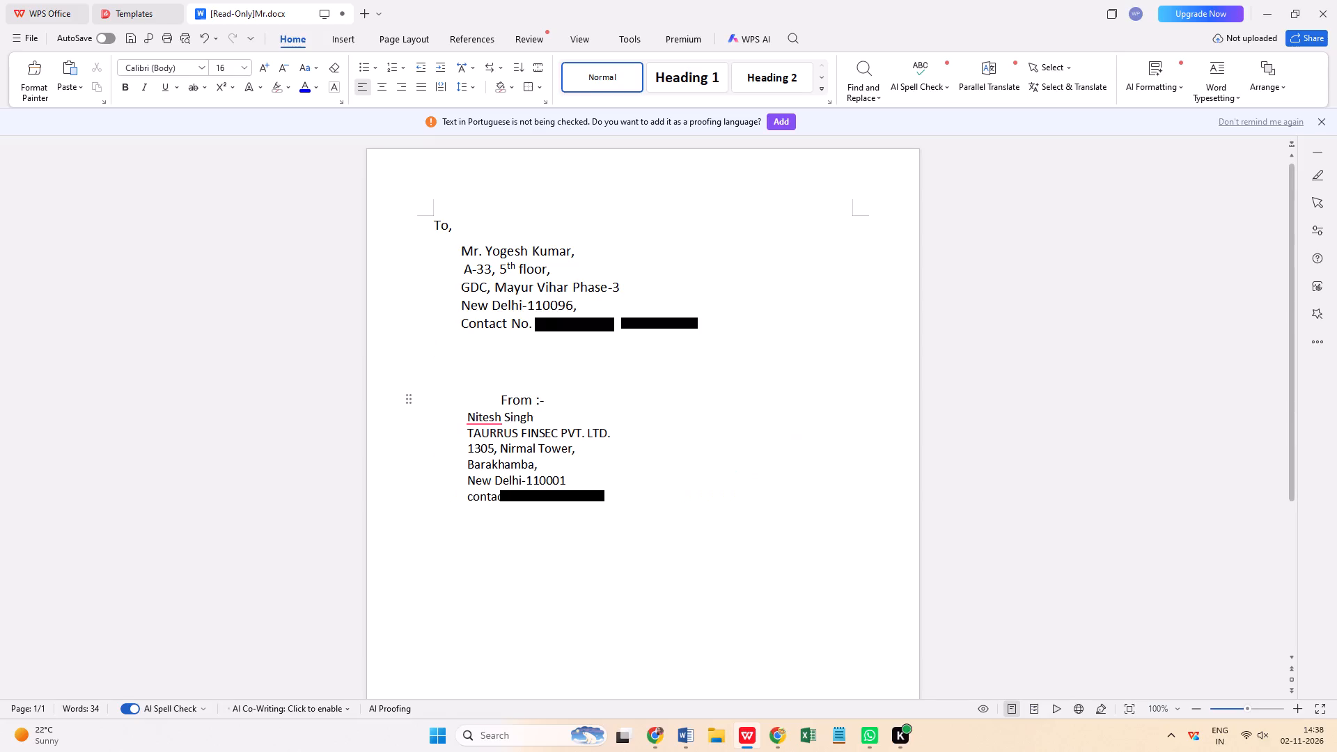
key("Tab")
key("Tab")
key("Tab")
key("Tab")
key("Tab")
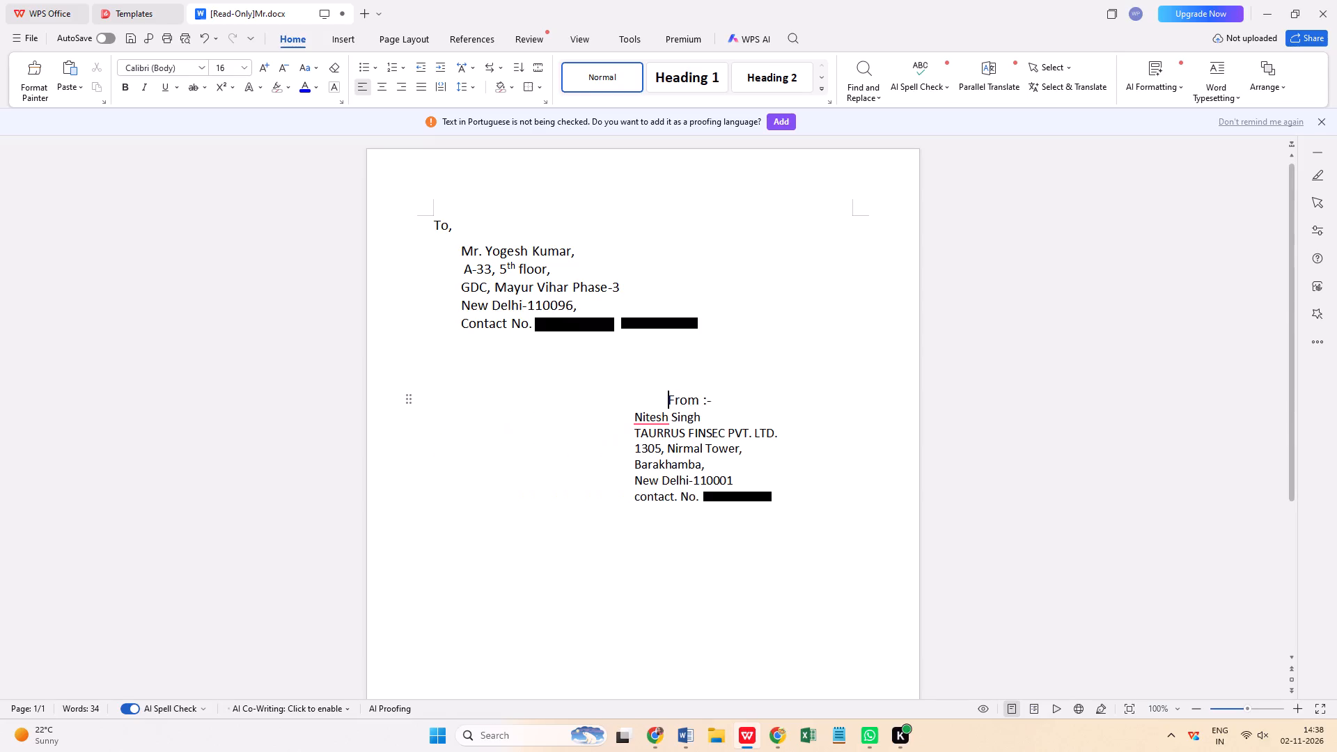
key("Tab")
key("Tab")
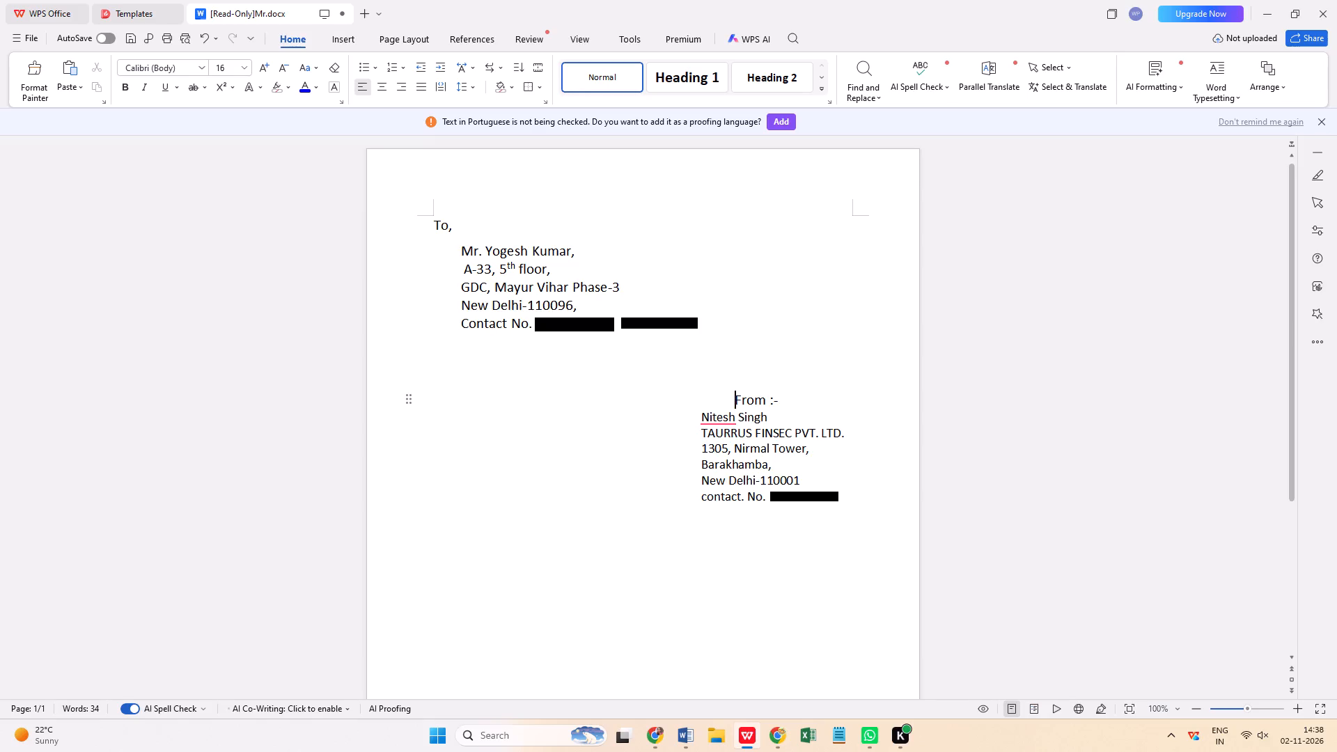
Remove the sender block's indent so all its lines, from "From :-" down, start at the left margin.
left_click(702, 402)
left_click(693, 395)
left_click_drag(693, 395, 710, 400)
key("BackSpace")
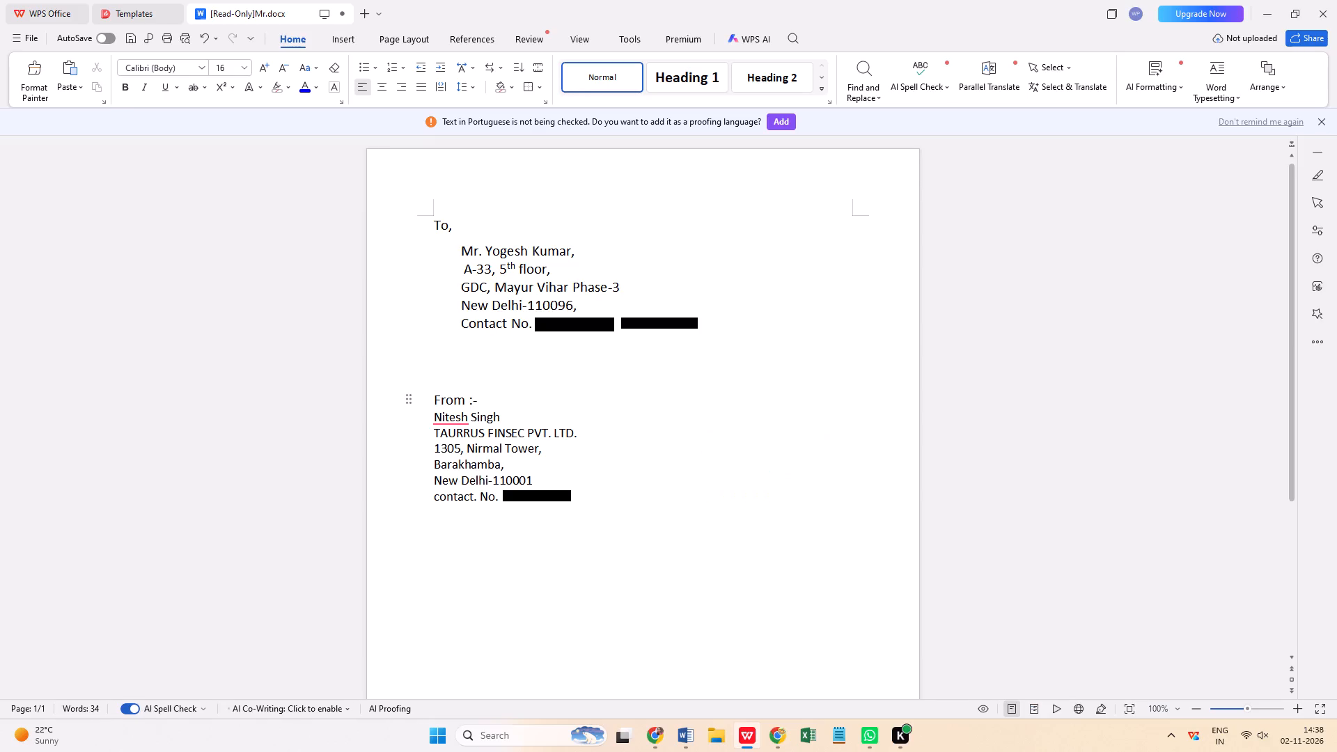
Indent the whole sender block by eight tabs, keeping "From :-" one tab stop further in than the lines below it.
key("Tab")
key("Tab")
key("Tab")
key("Tab")
key("Tab")
key("Tab")
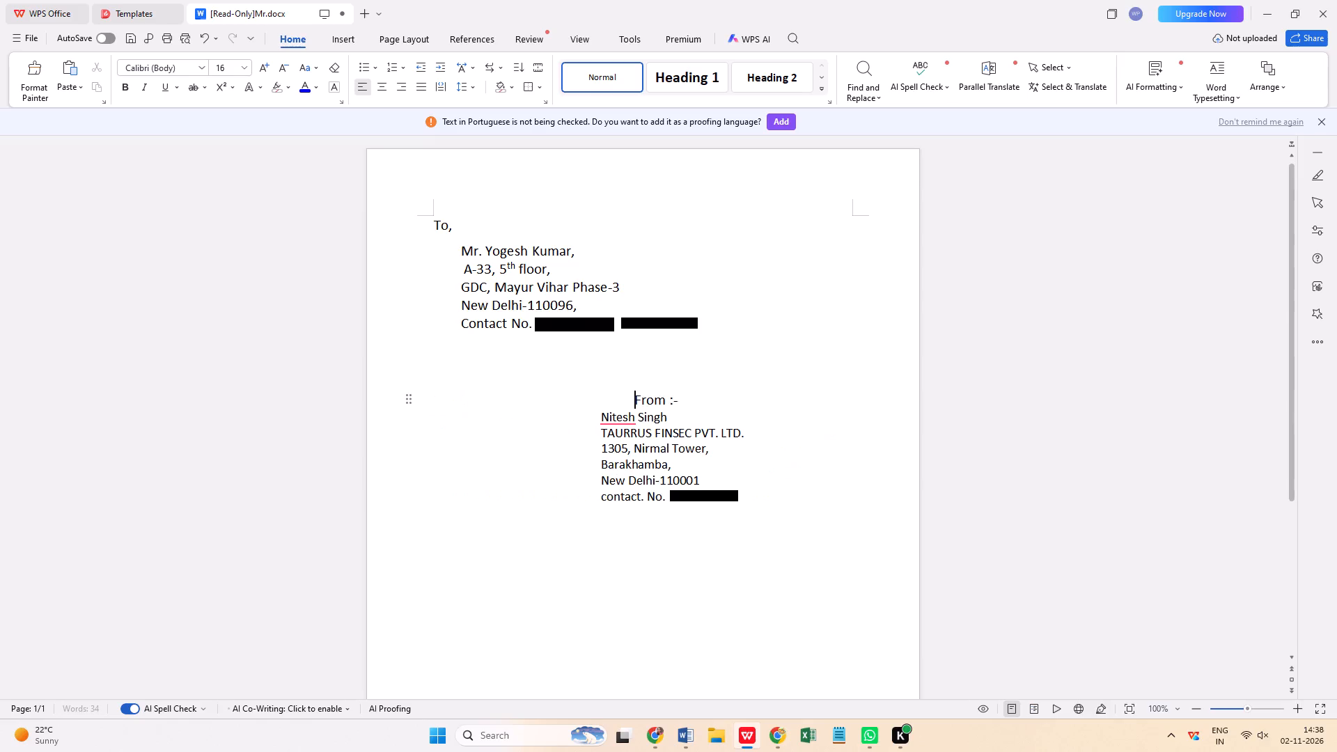
key("Tab")
key("Tab")
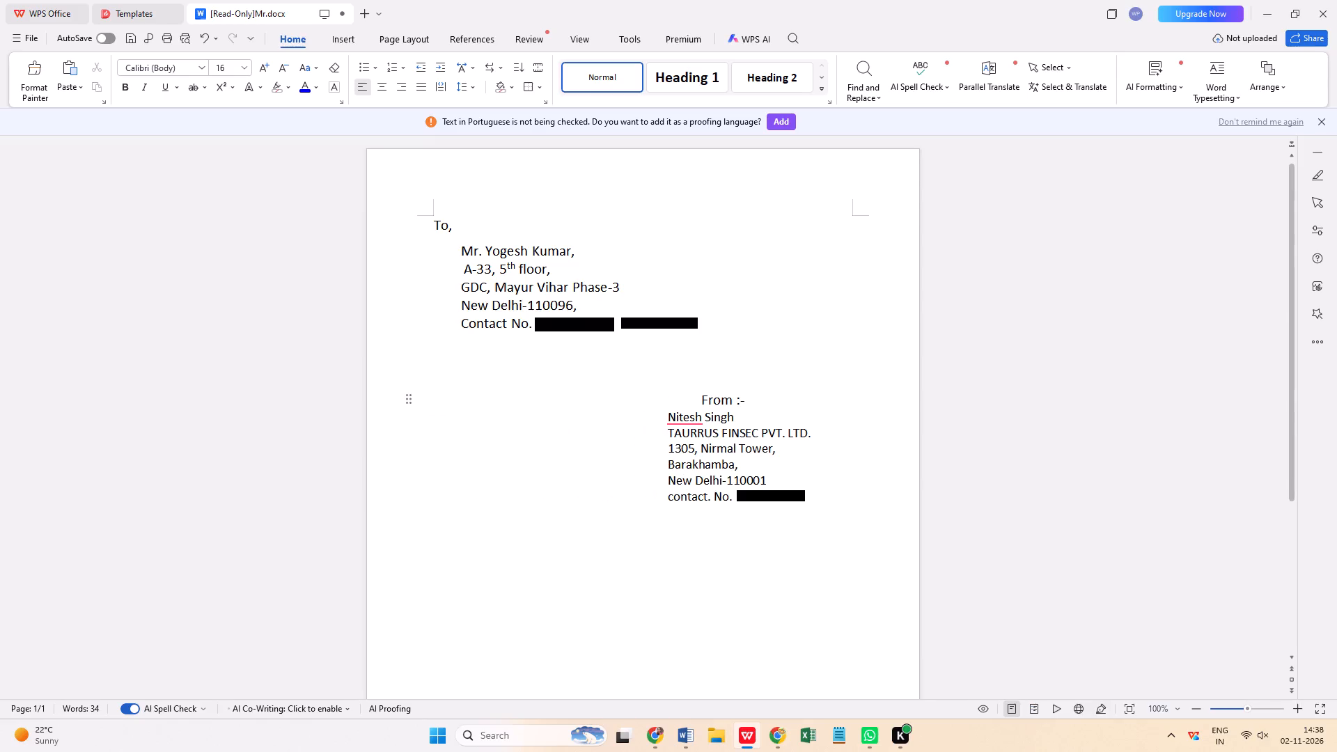
Delete one blank line above "From :-" to bring the sender block closer to the recipient's contact line.
left_click(703, 375)
key("Delete")
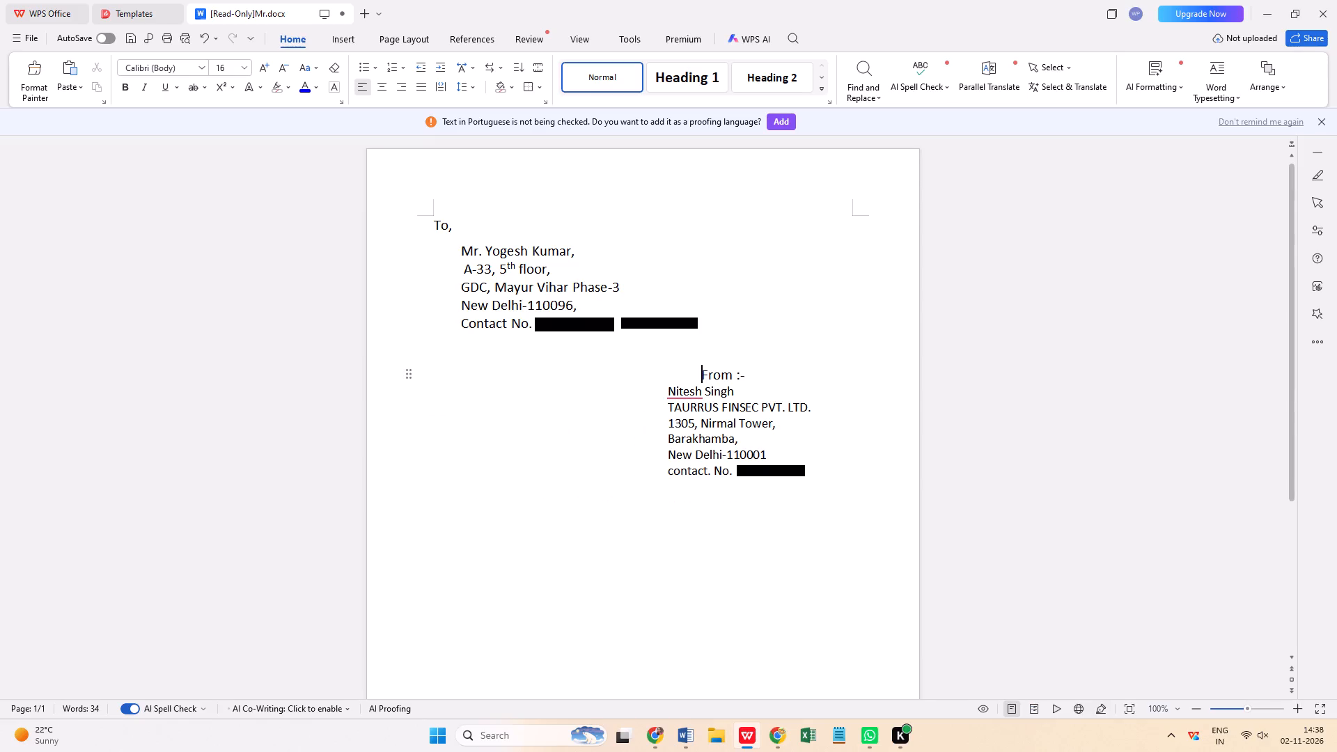
left_click(739, 535)
Print one copy of all pages of the address sheet on the HP LaserJet Professional M1213nf MFP.
key("ctrl+p")
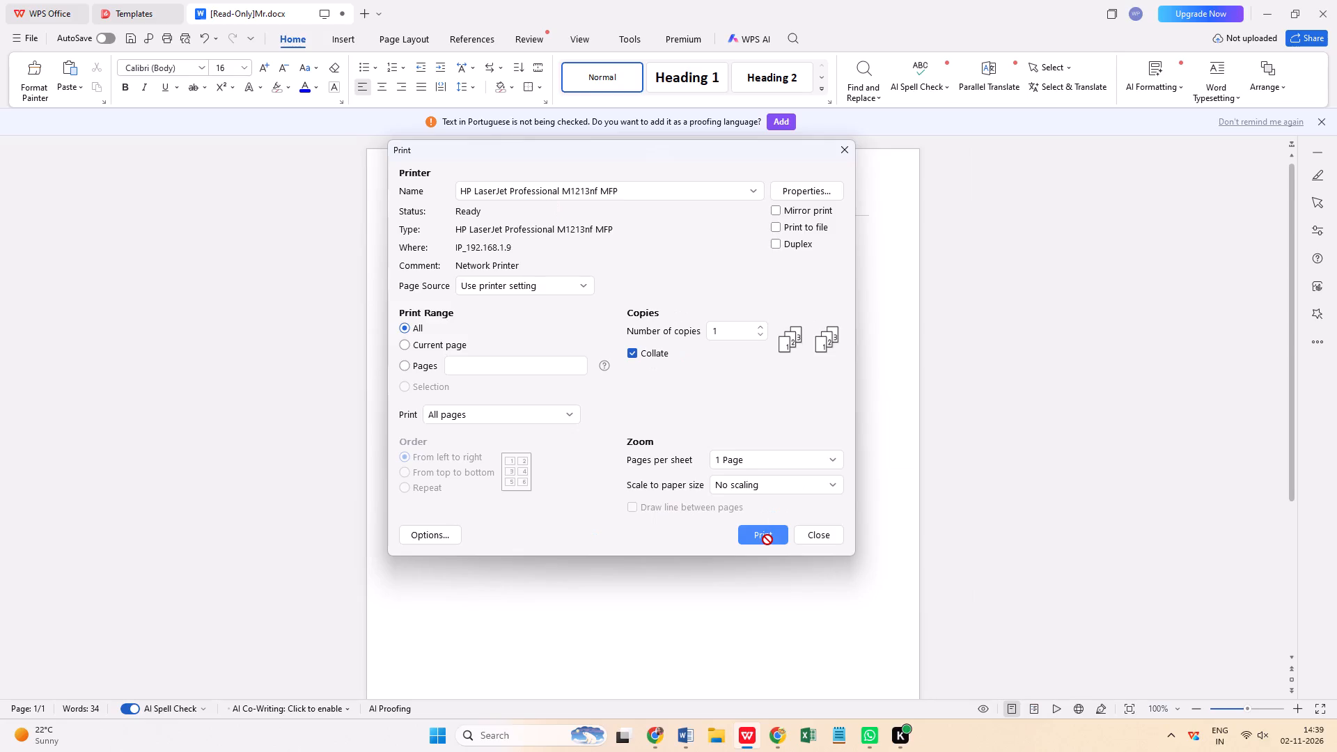
left_click(757, 531)
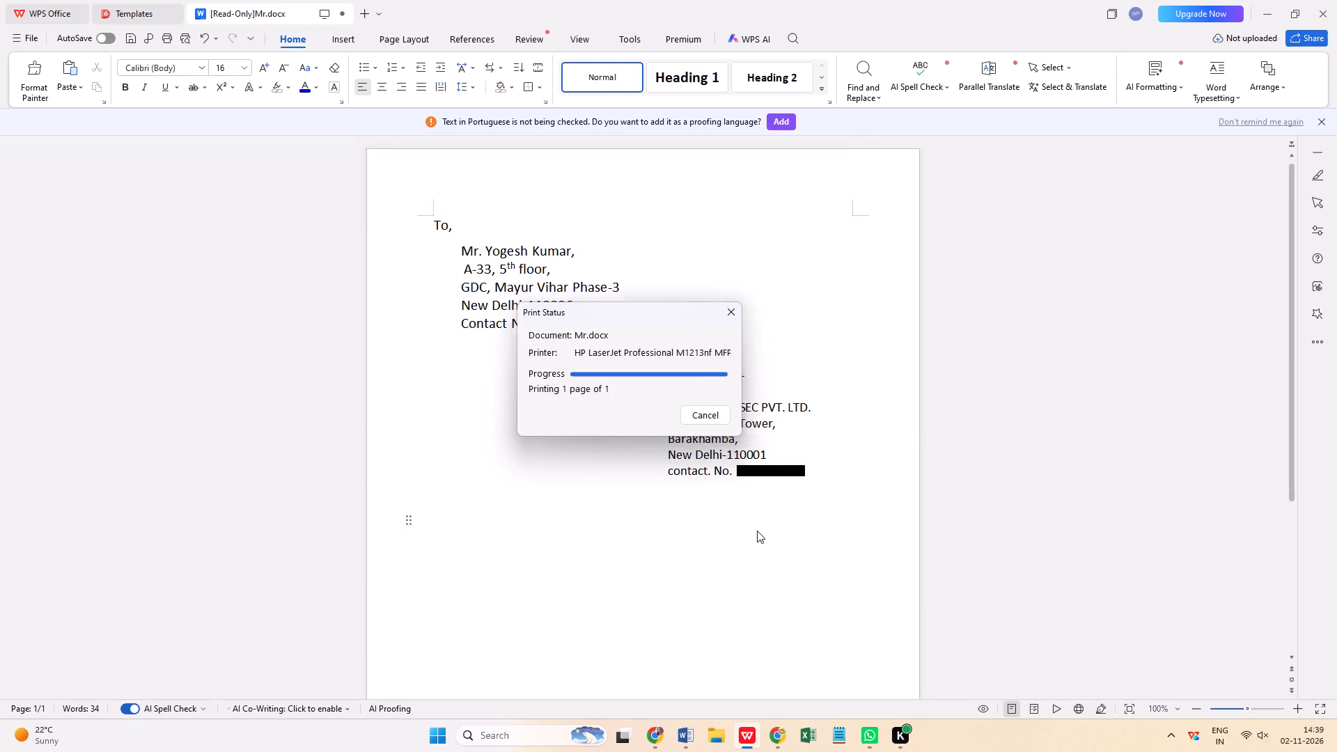
left_click_drag(1336, 738, 1336, 751)
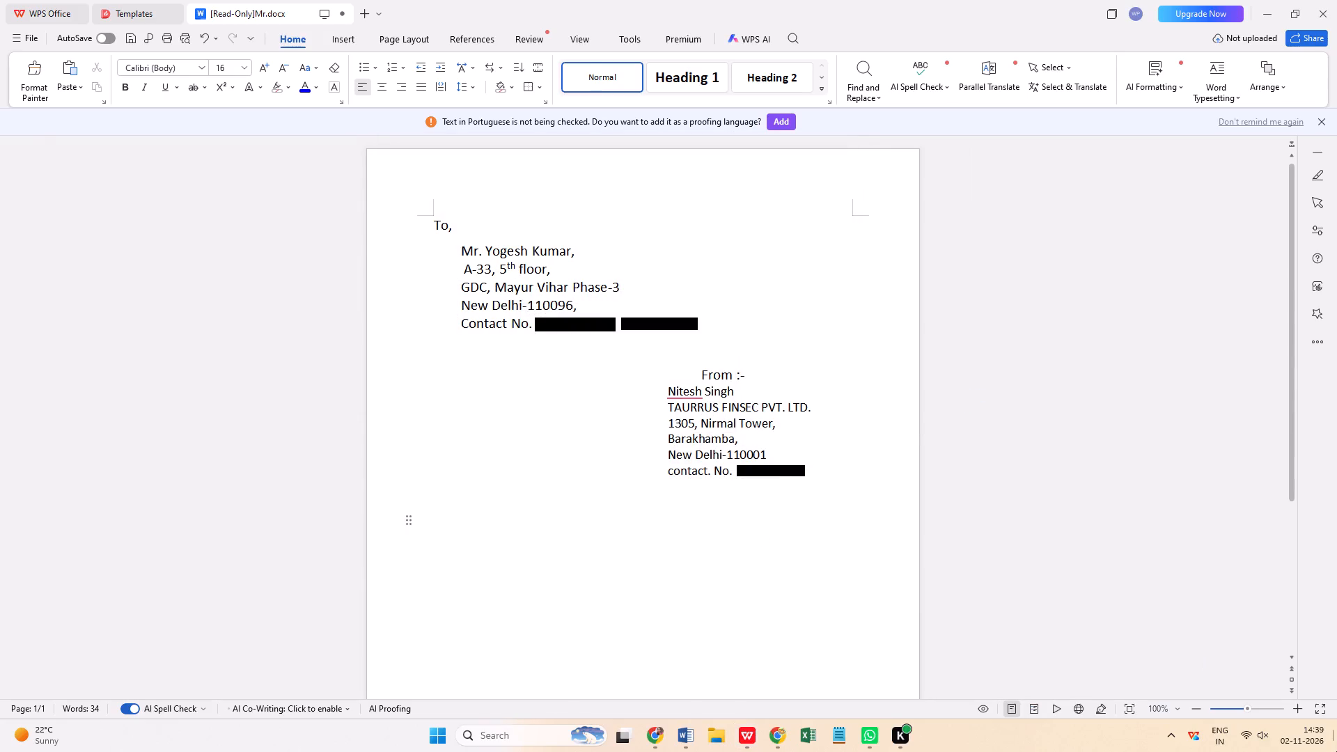
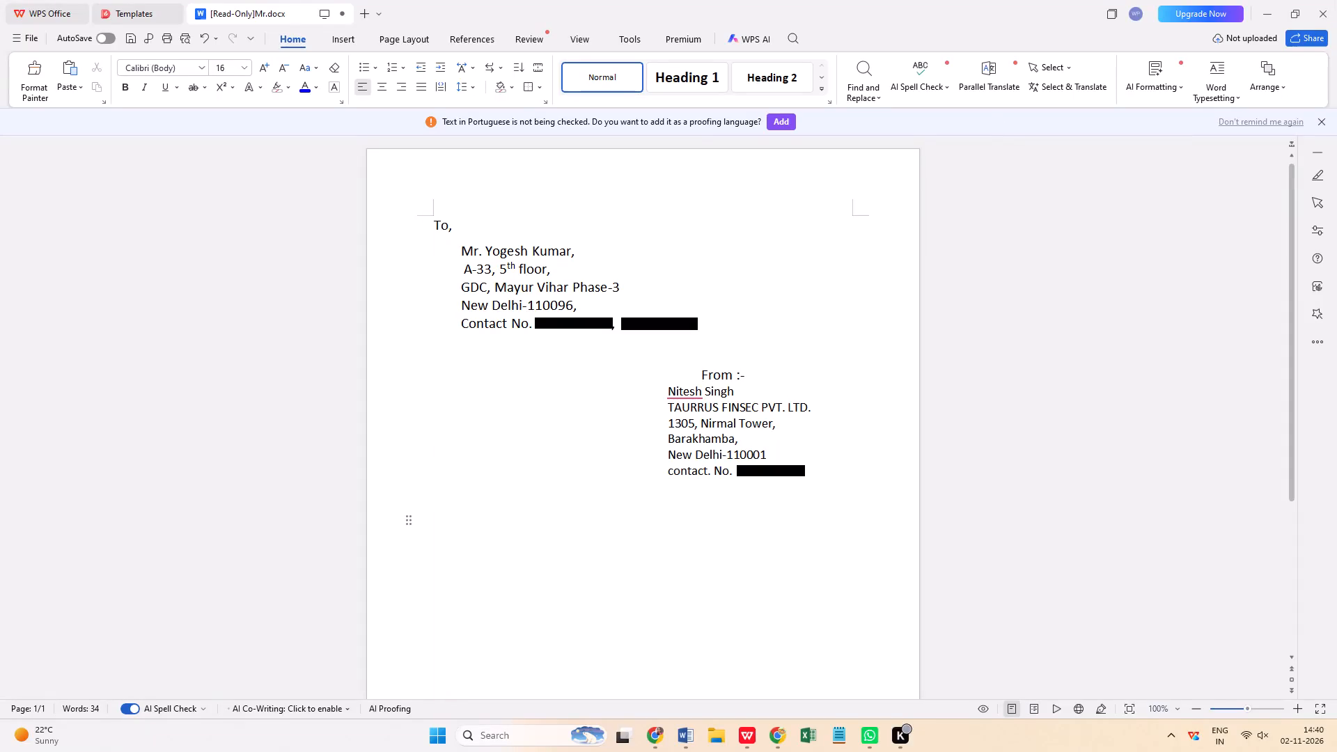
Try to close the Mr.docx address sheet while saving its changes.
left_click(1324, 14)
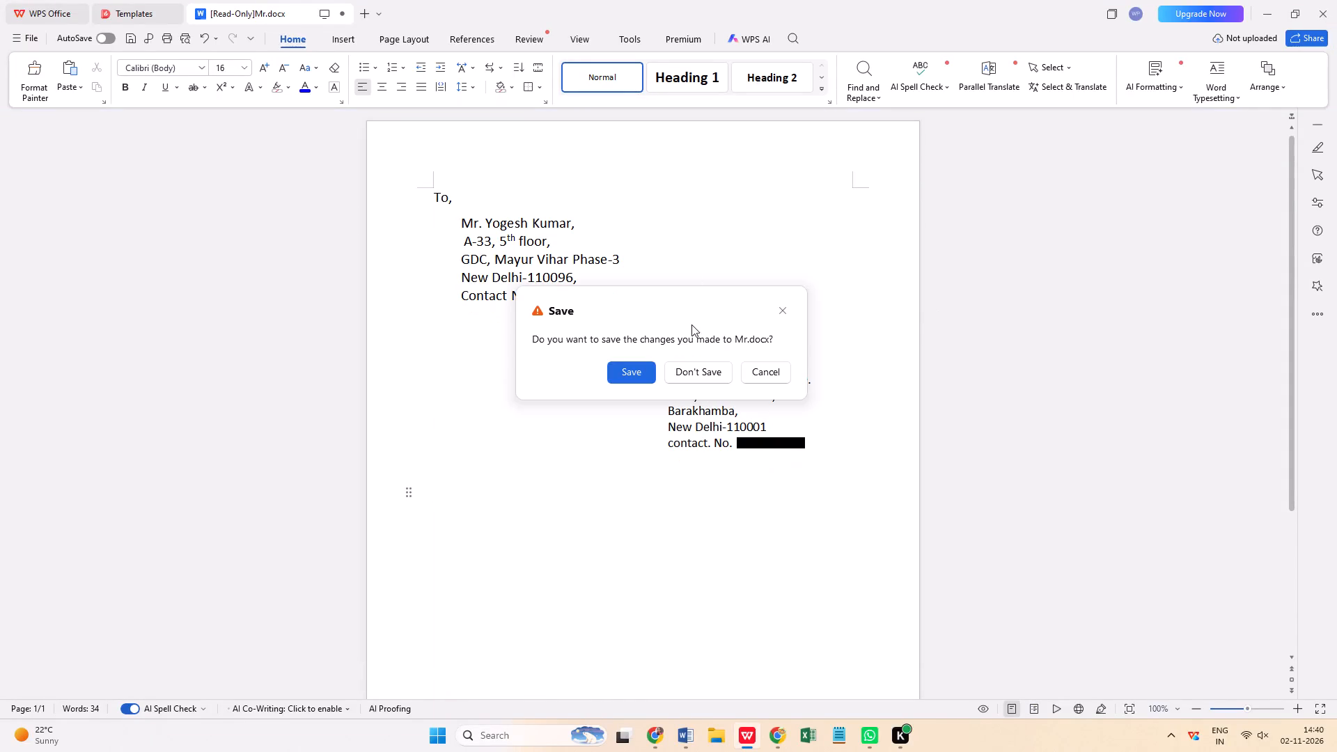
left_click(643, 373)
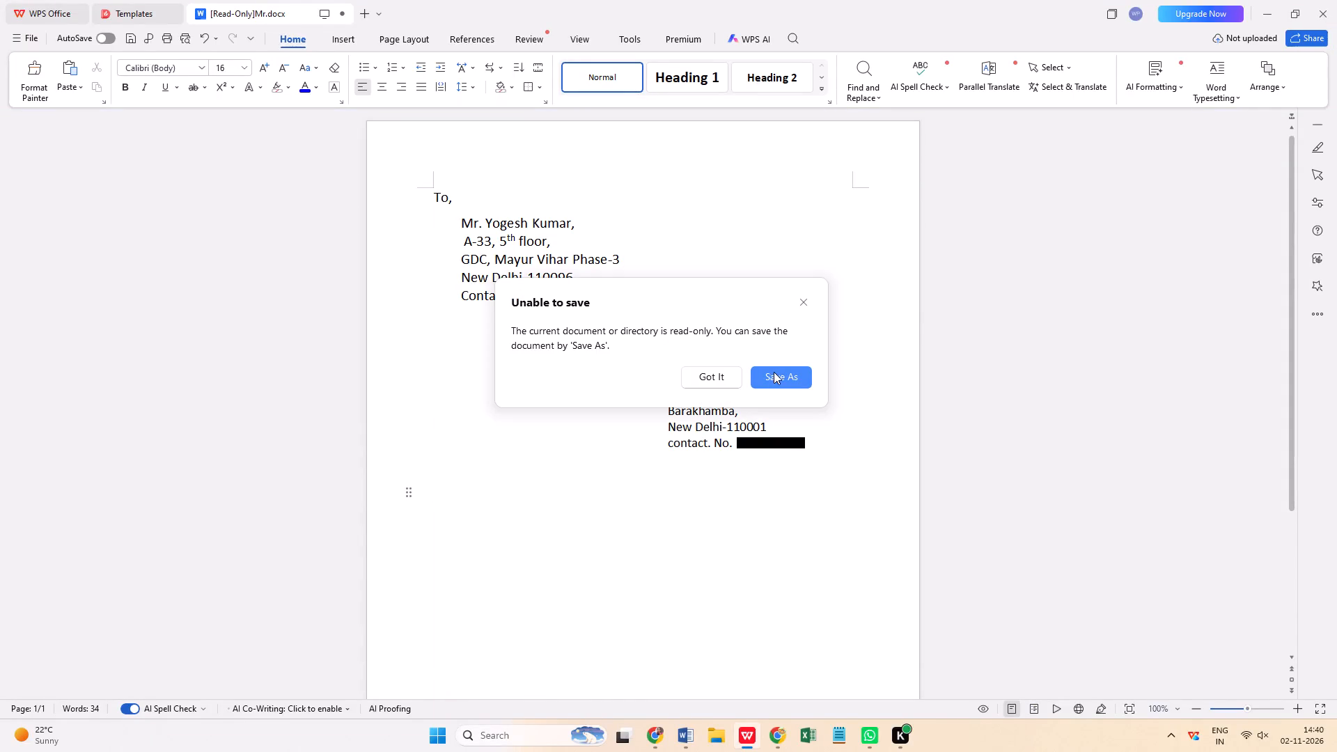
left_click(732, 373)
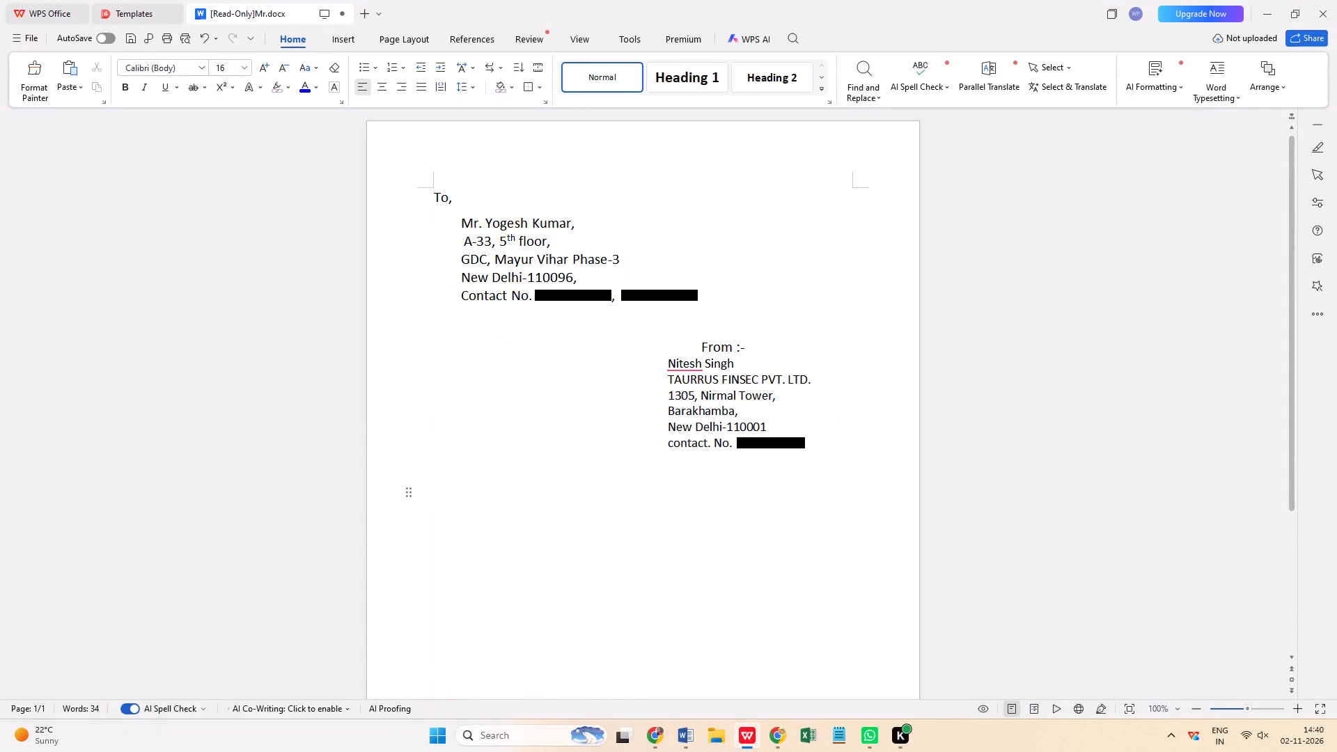
Close the Mr.docx address sheet and the whole WPS Office window without saving the changes.
left_click(1323, 17)
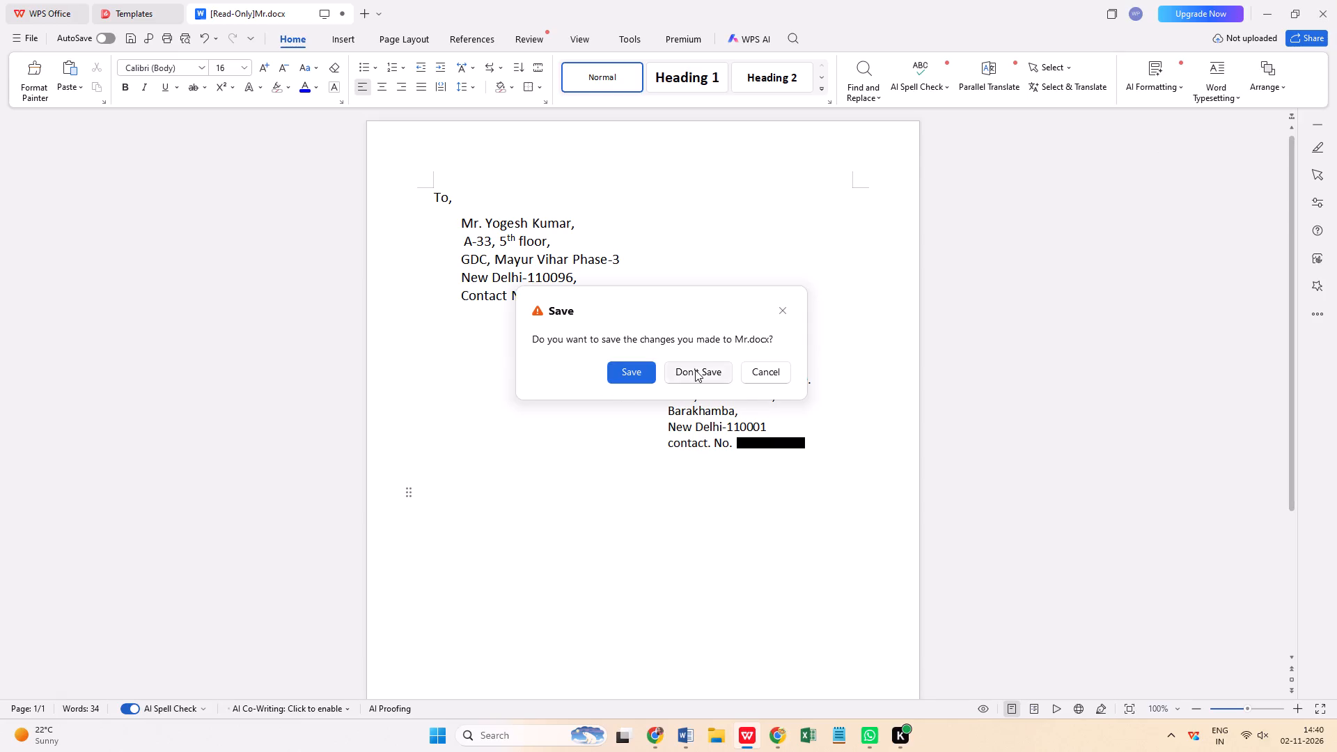
left_click(695, 370)
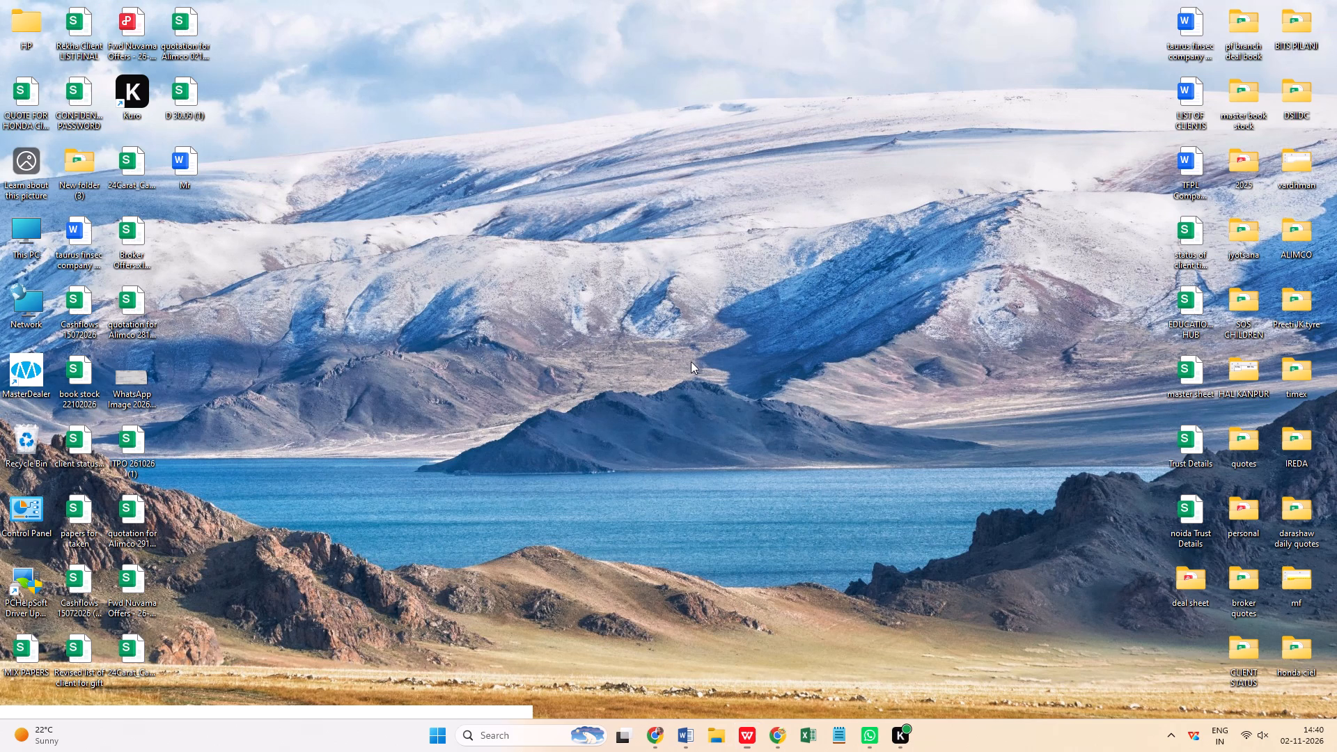